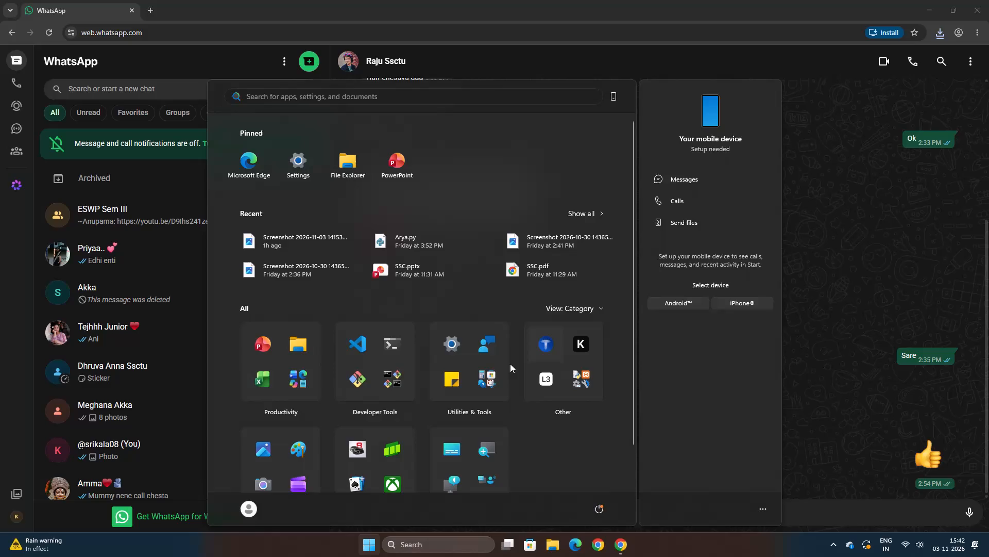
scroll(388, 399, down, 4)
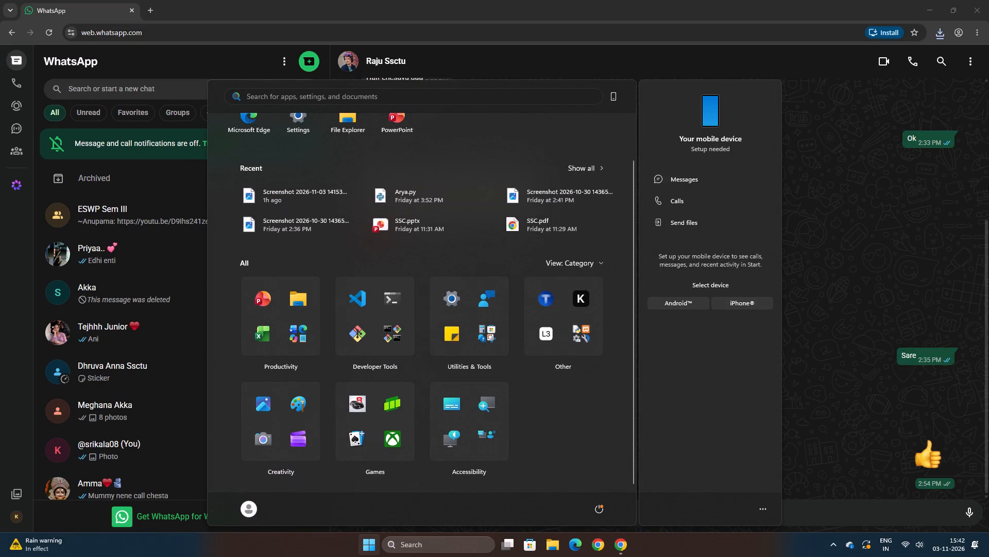
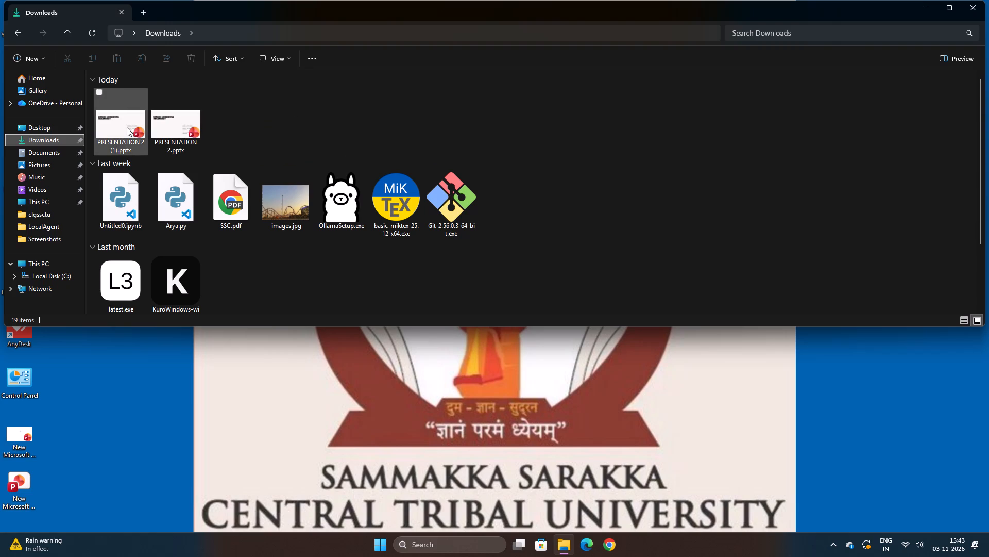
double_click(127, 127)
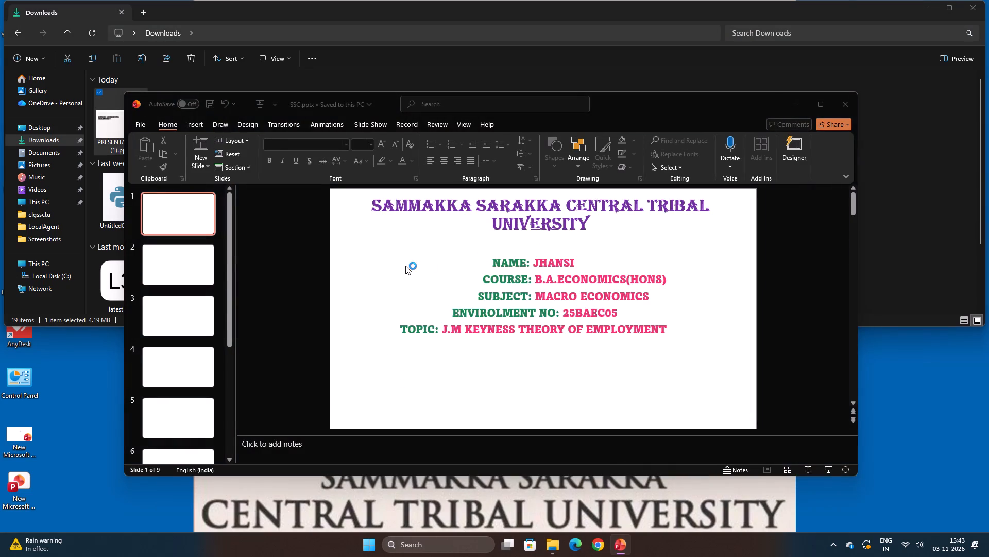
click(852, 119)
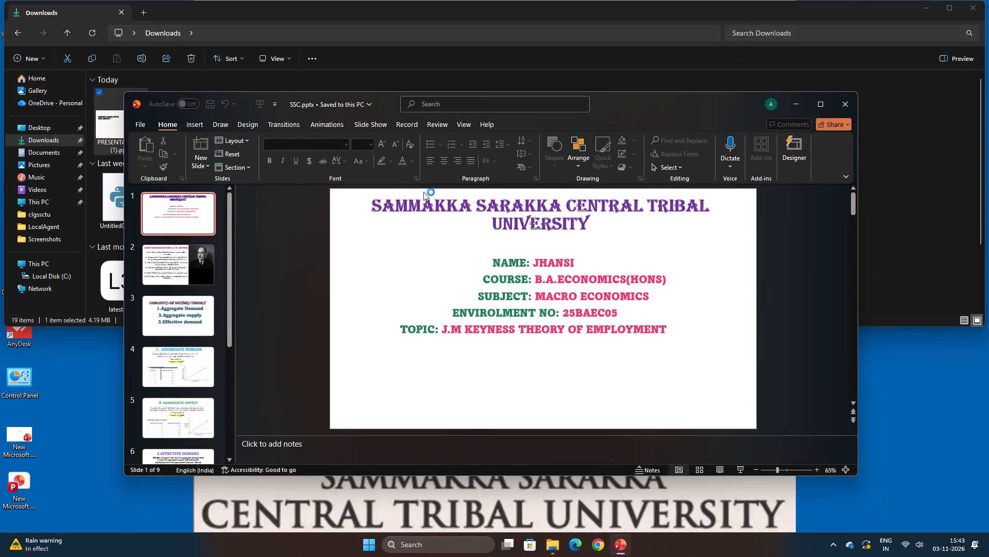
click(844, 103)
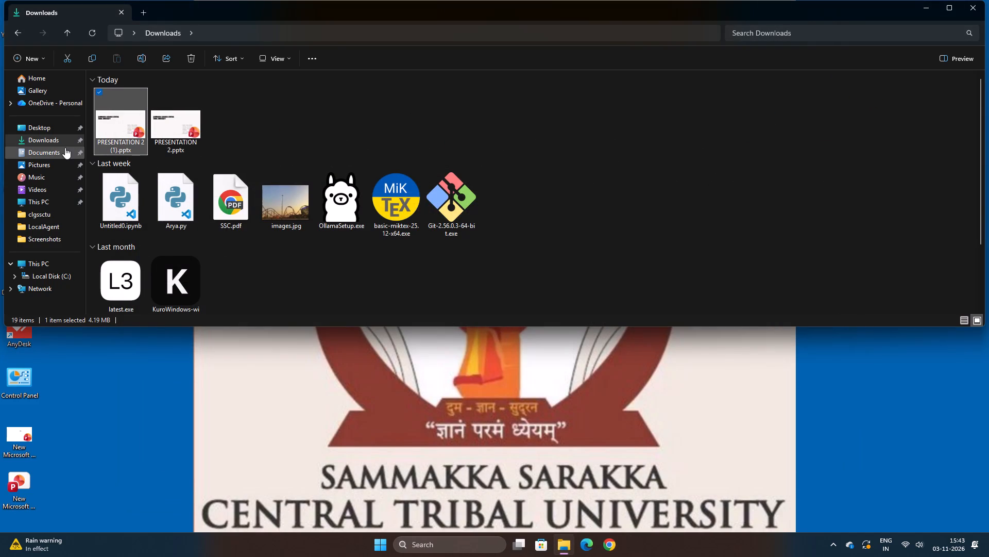
Open PRESENTATION 2.pptx from the Downloads folder, enable editing and maximize its window.
click(68, 139)
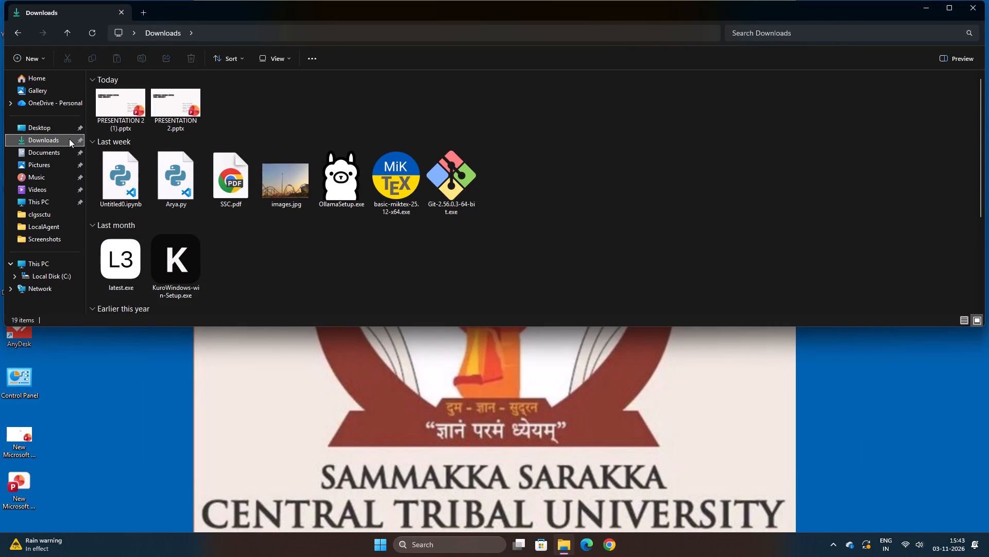
click(69, 139)
click(177, 118)
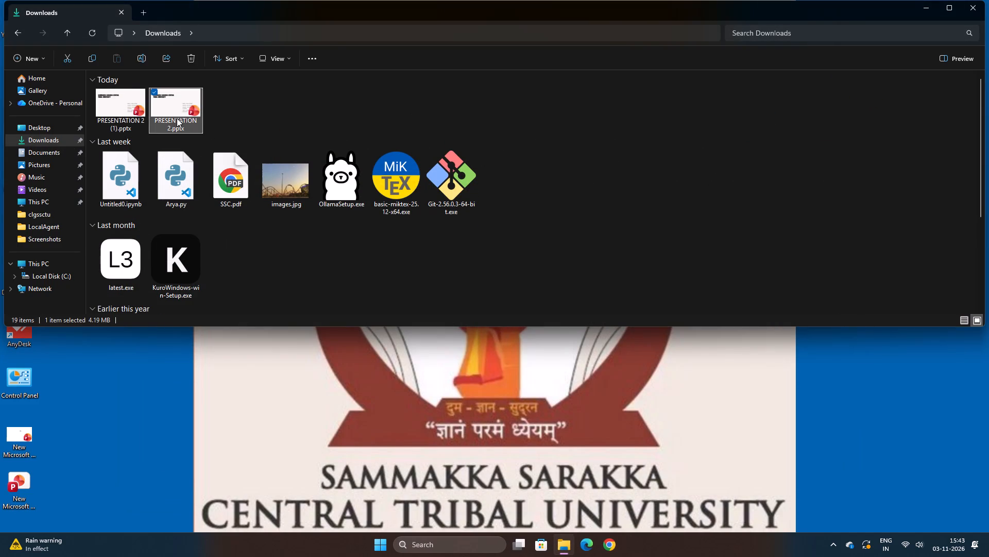
right_click(177, 118)
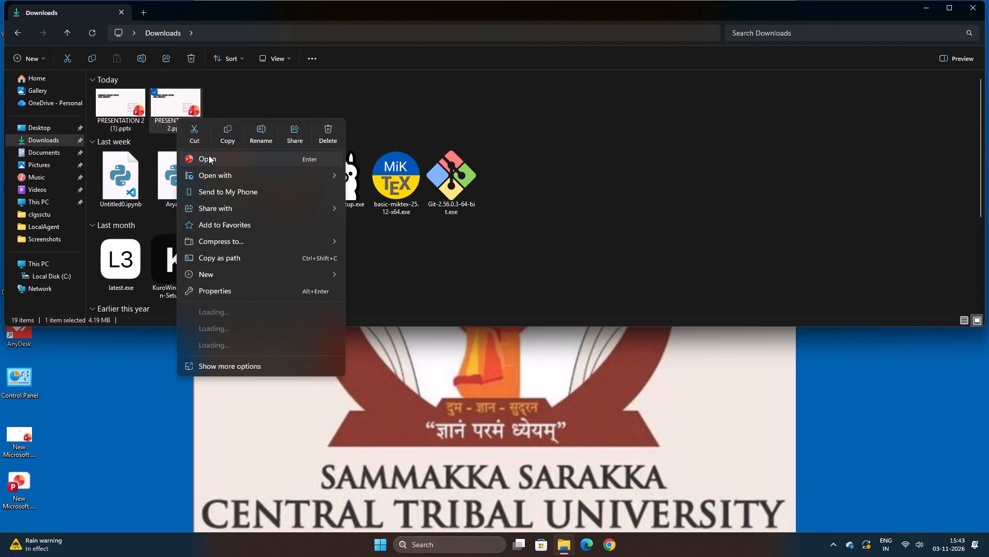
click(213, 161)
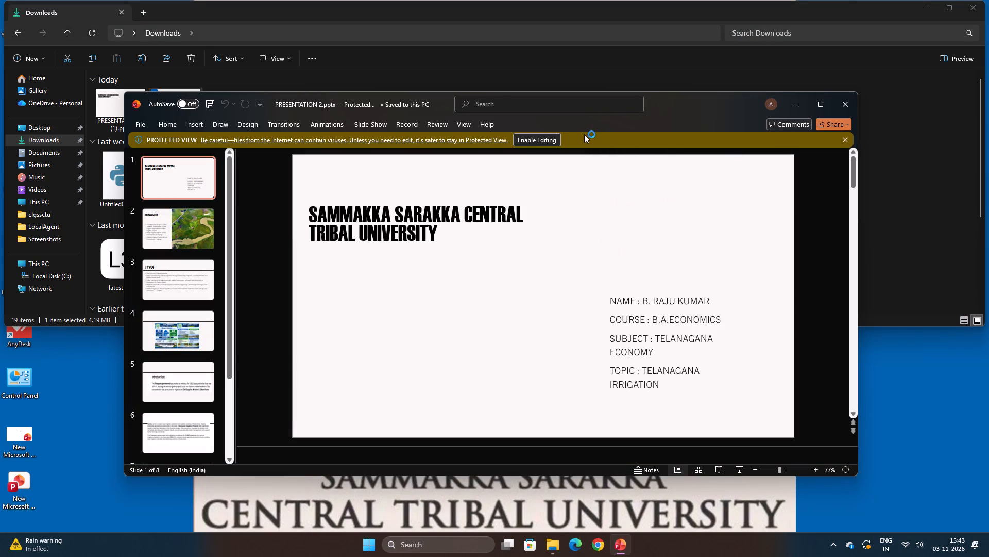
click(540, 138)
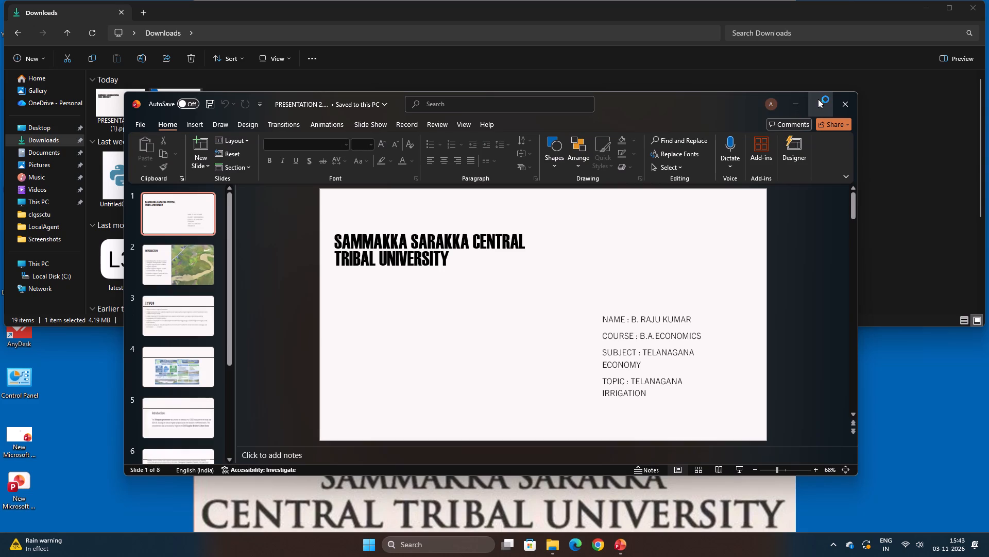
click(818, 99)
Review the presentation's slides one by one, from the Introduction on slide 2 through slide 5.
click(90, 202)
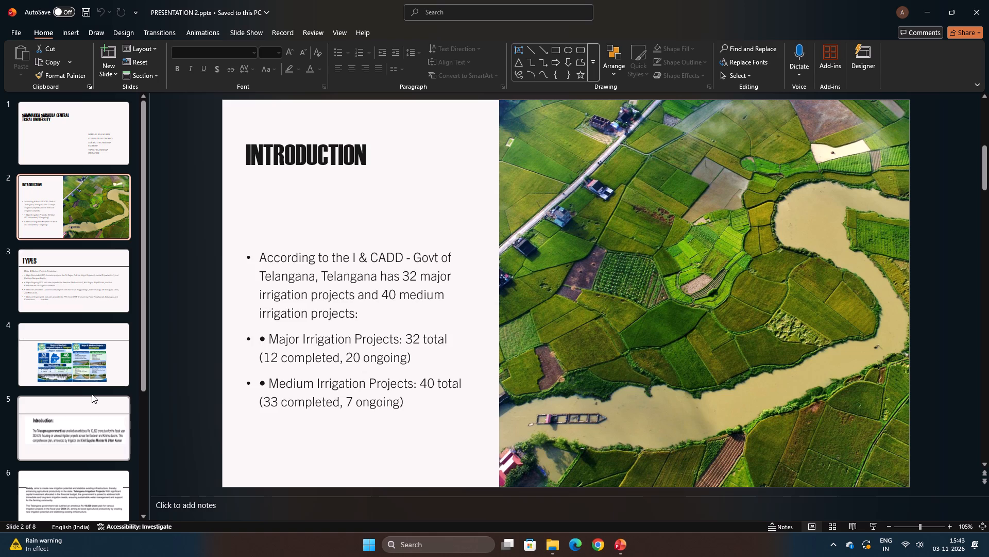
click(95, 296)
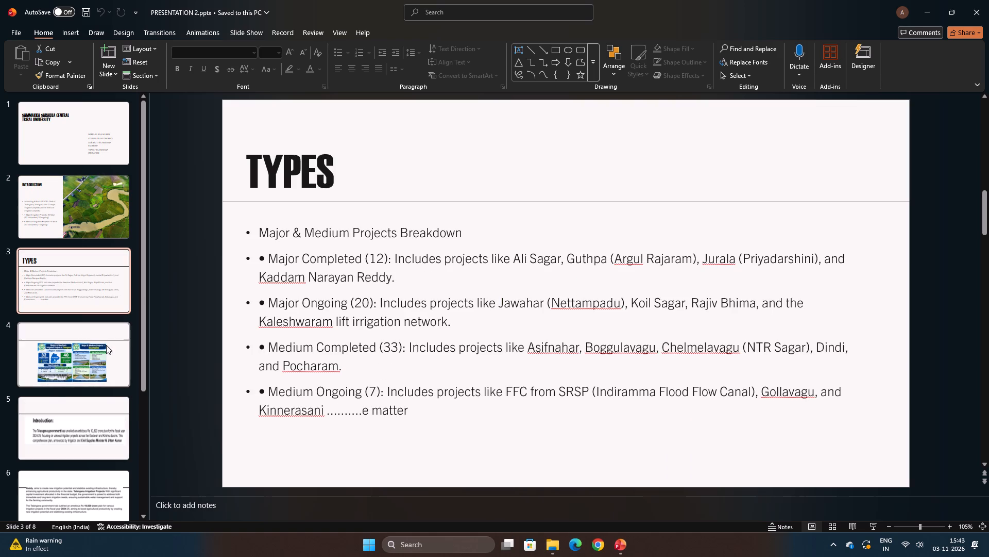
click(70, 370)
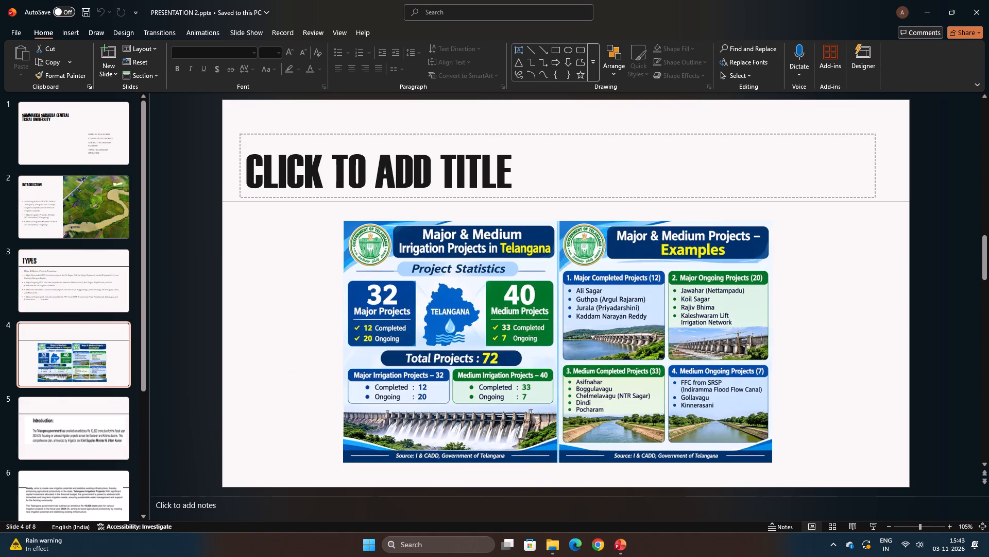
click(98, 416)
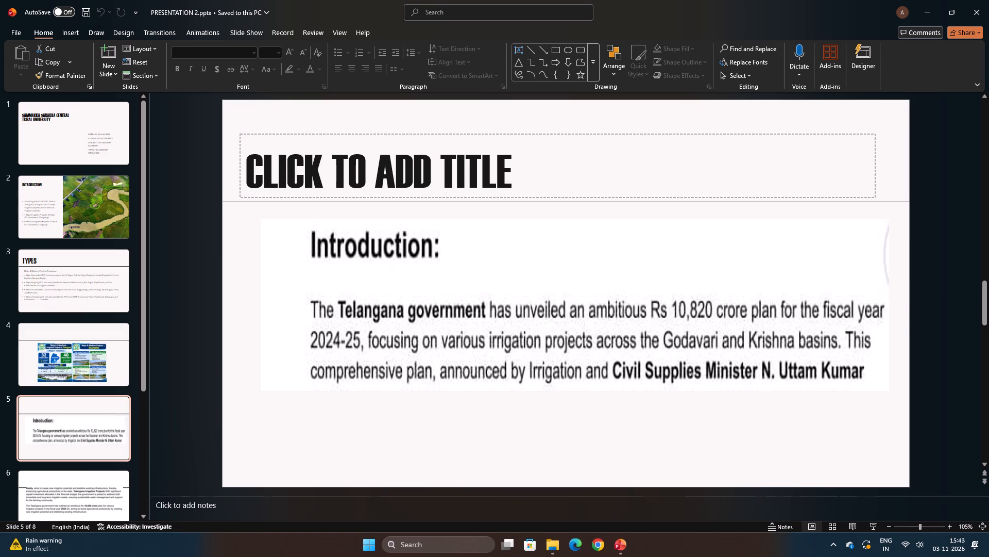
Cut the Introduction text picture about the Telangana government's irrigation plan from slide 5.
click(417, 274)
right_click(417, 274)
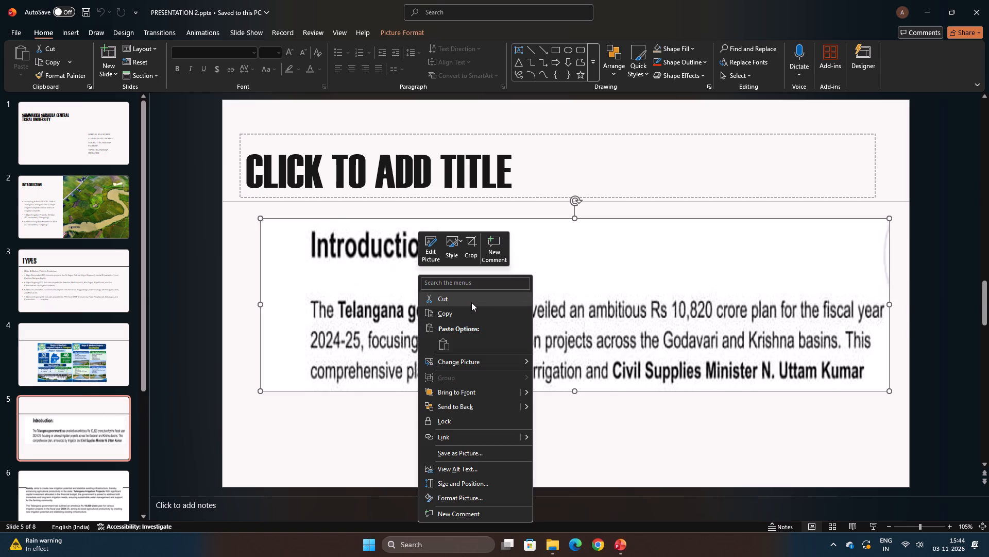
click(471, 302)
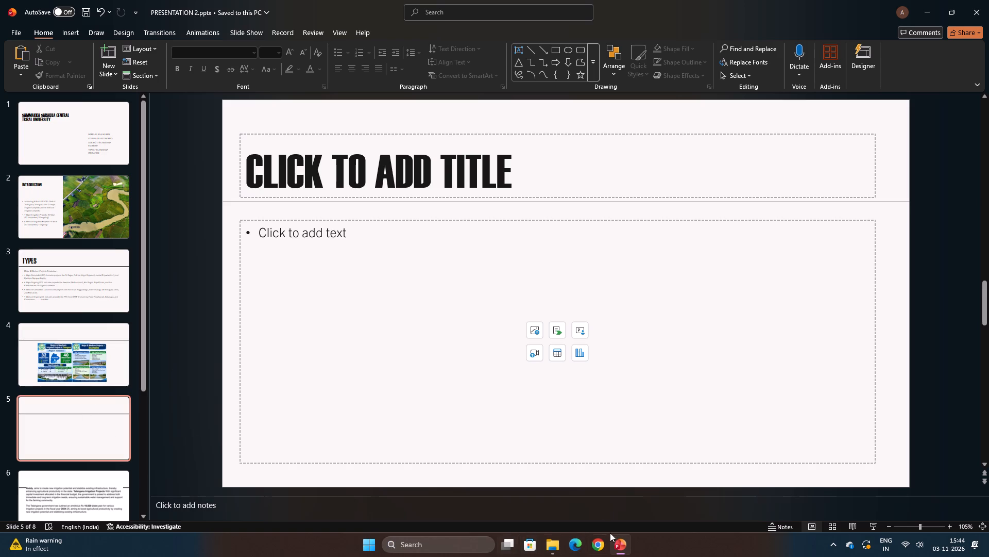
Switch to Google Chrome with a new tab open.
click(596, 542)
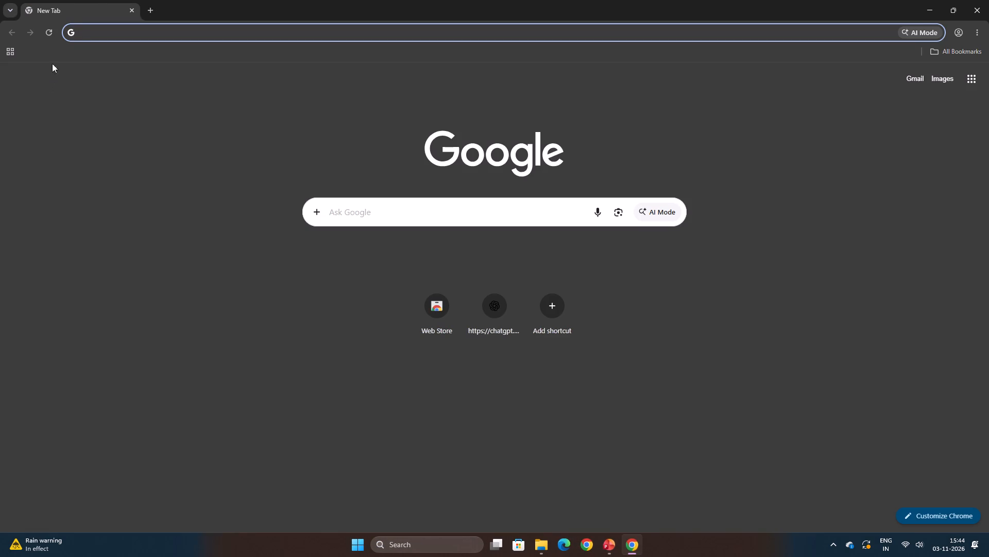
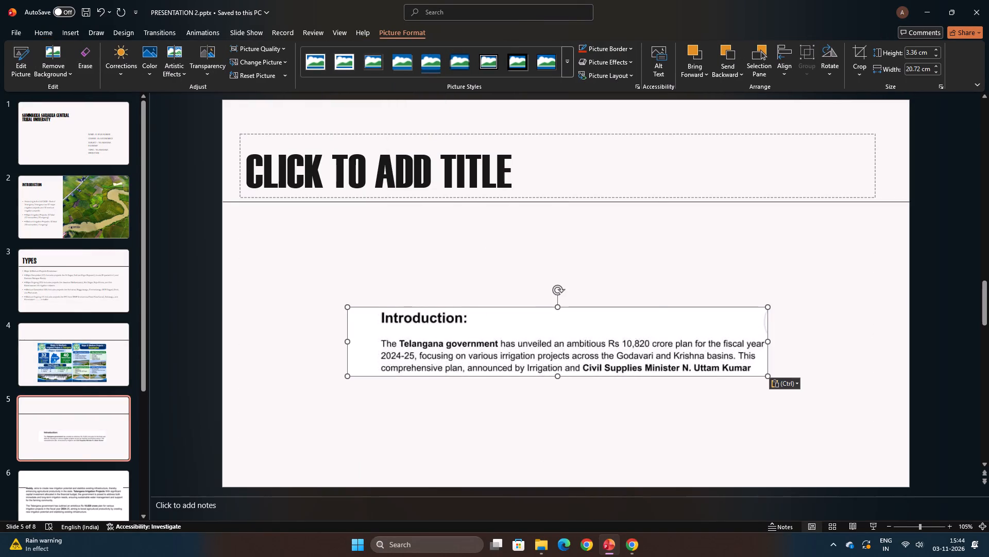
Crop the "Introduction:" heading off the top of the text picture on slide 5, leaving a height of about 2.41 cm.
click(595, 358)
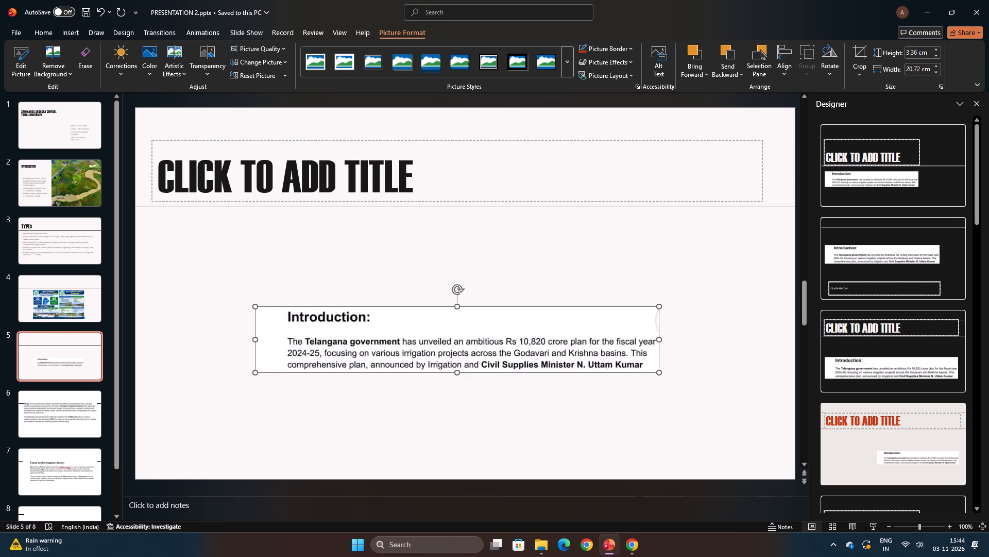
drag(458, 308, 461, 323)
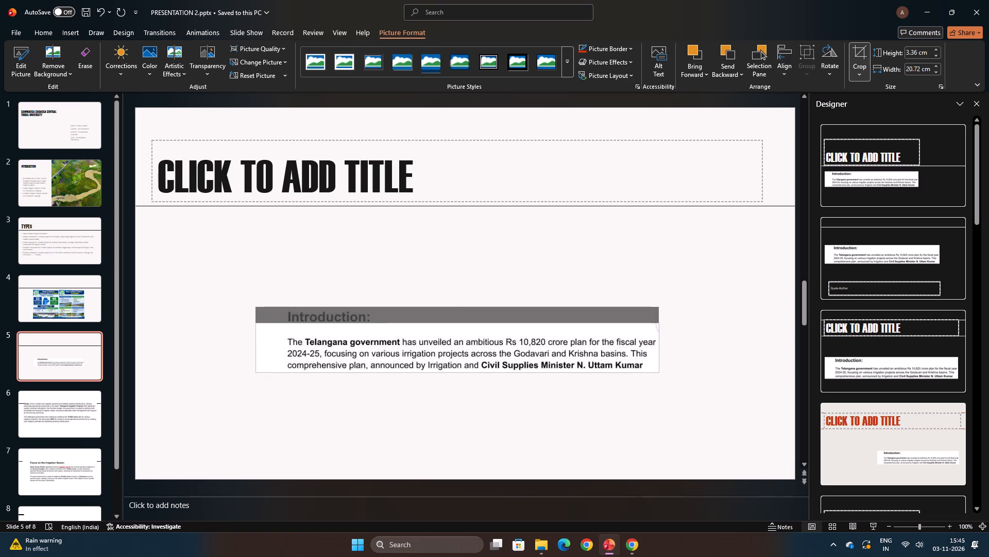
drag(461, 323, 462, 326)
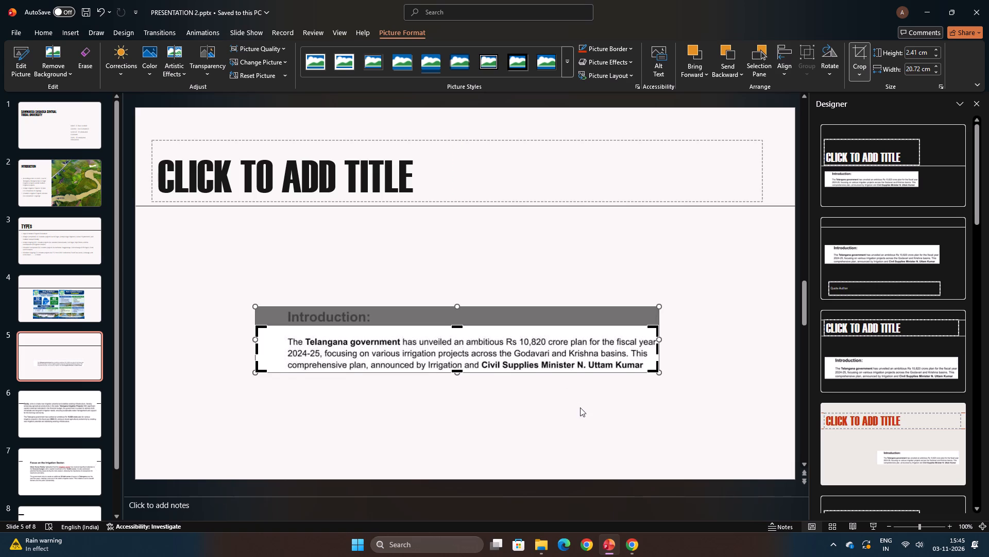
Apply the crop that trims the "Introduction:" heading off the text picture on slide 5.
click(580, 407)
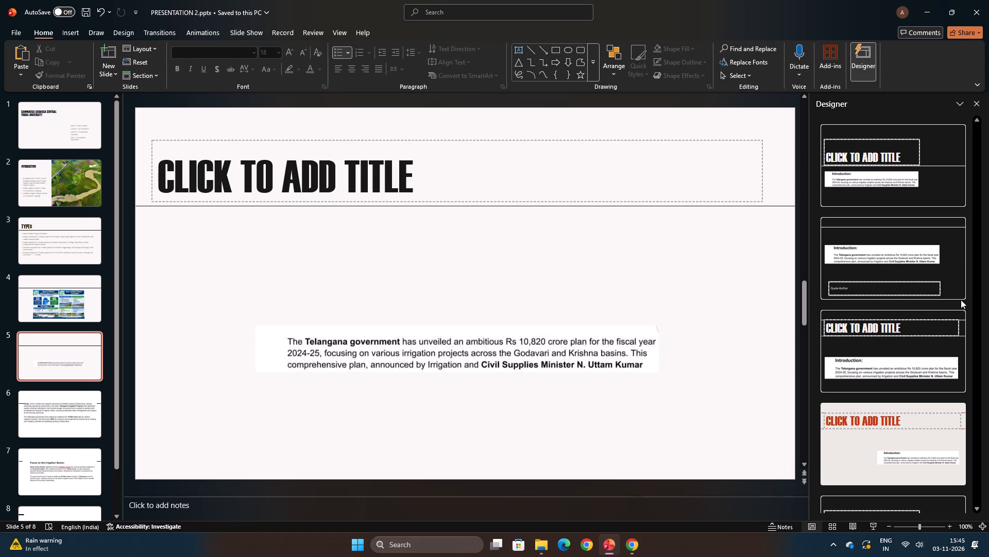
Enlarge the cropped Telangana government text picture on slide 5.
click(632, 352)
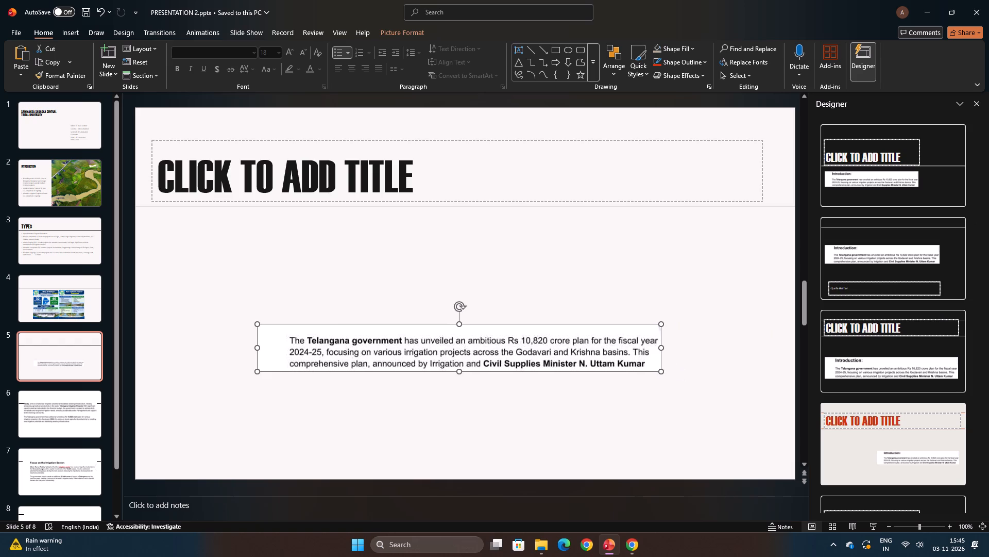
drag(664, 369, 665, 368)
drag(665, 368, 436, 323)
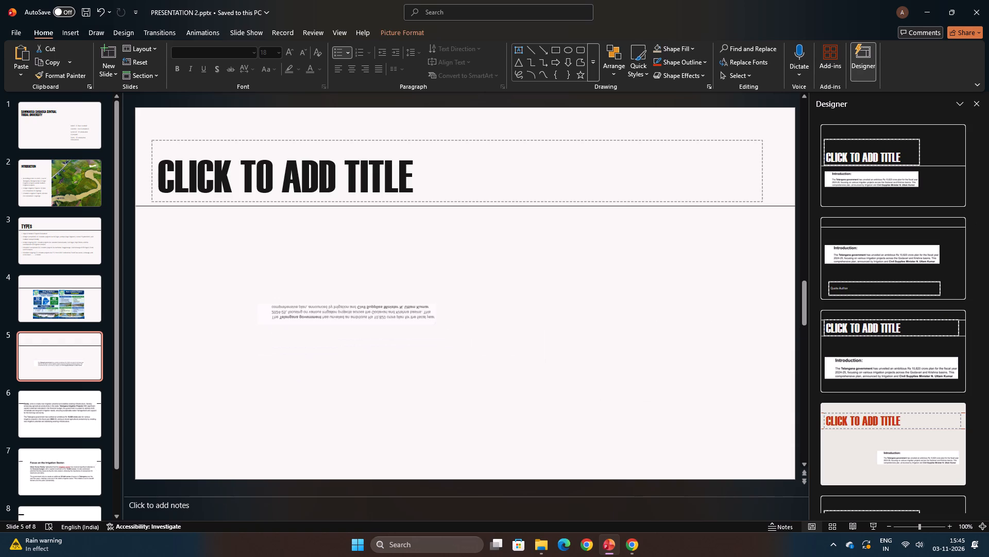
drag(436, 323, 349, 343)
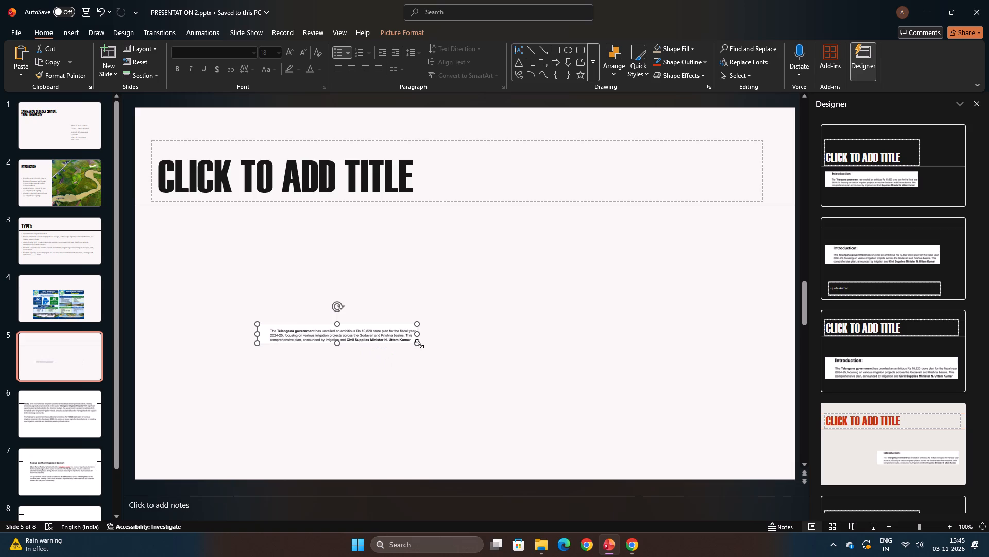
drag(420, 343, 496, 383)
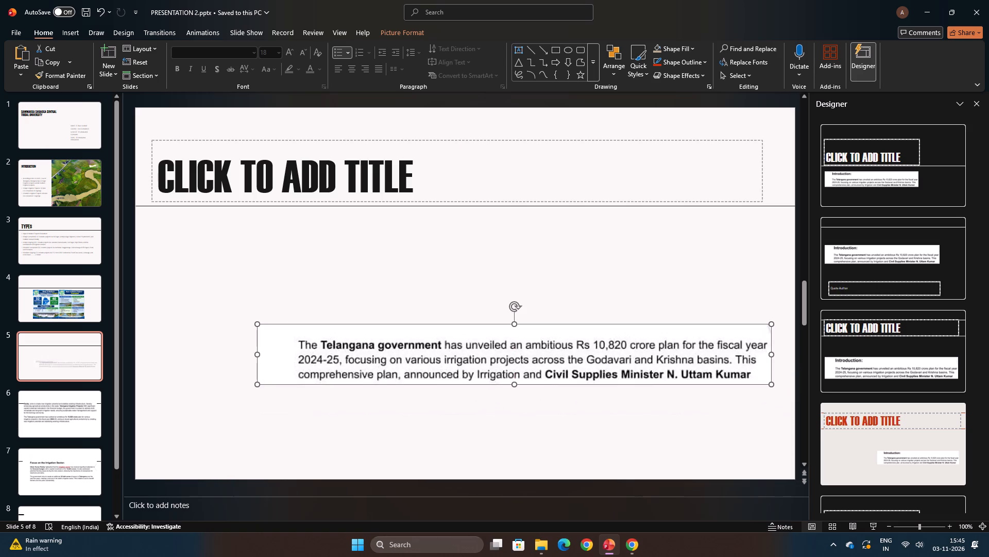
Move the text picture up to just below the title line, centred horizontally on the slide.
drag(520, 322, 532, 237)
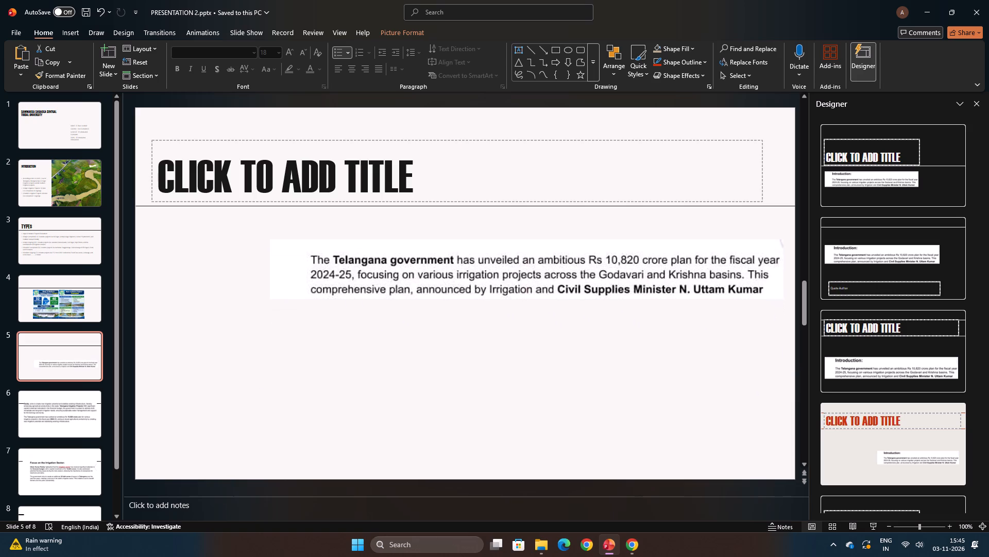
drag(532, 237, 491, 229)
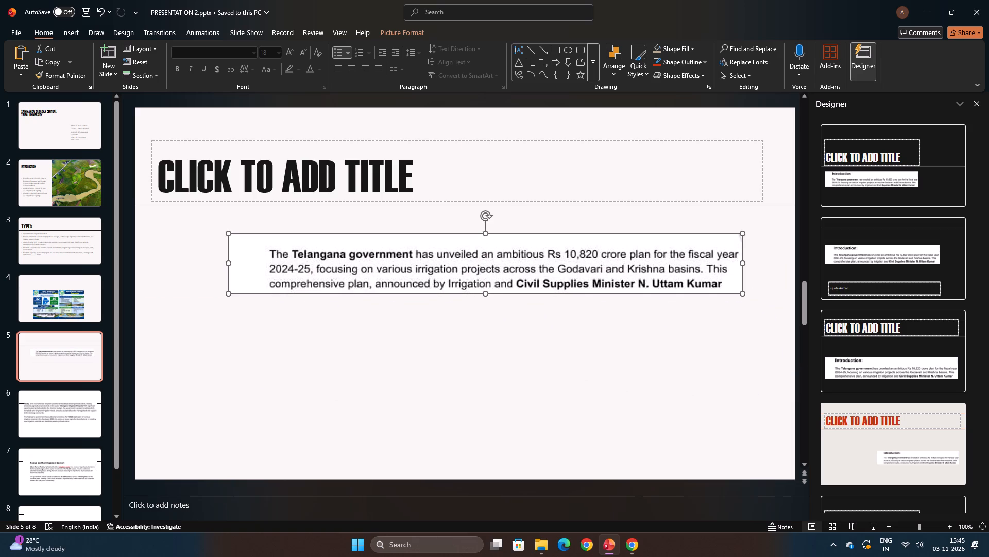
drag(535, 275, 513, 266)
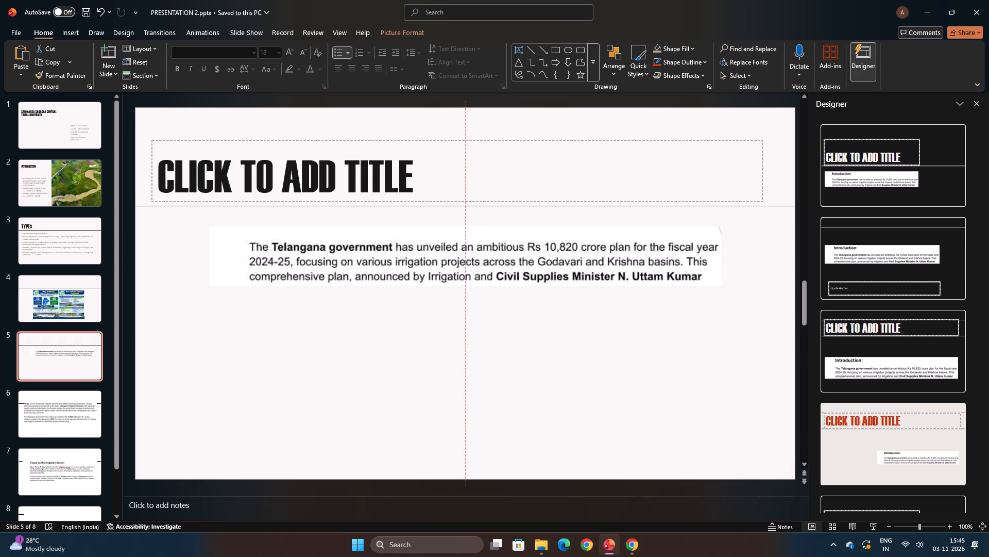
drag(513, 266, 513, 264)
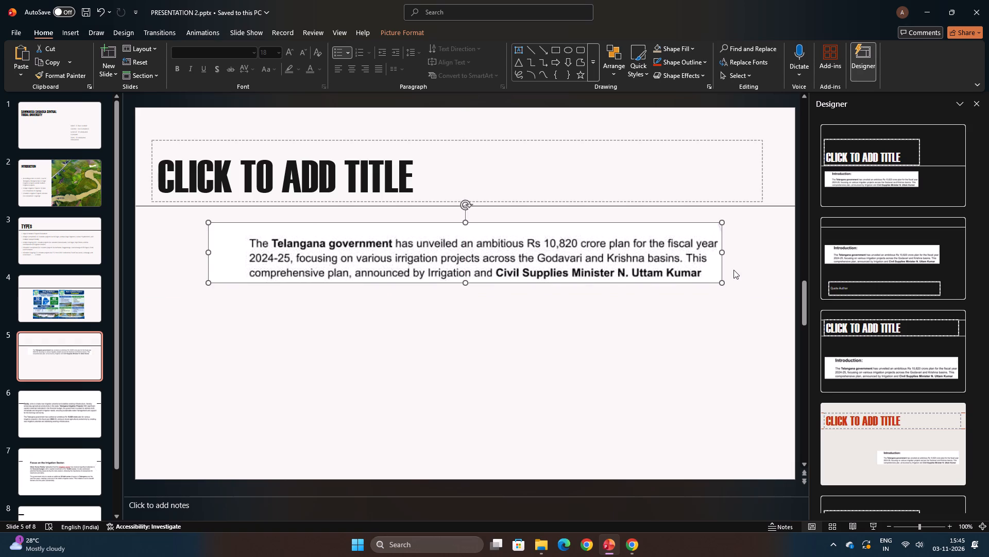
click(735, 269)
click(736, 269)
drag(736, 269, 741, 268)
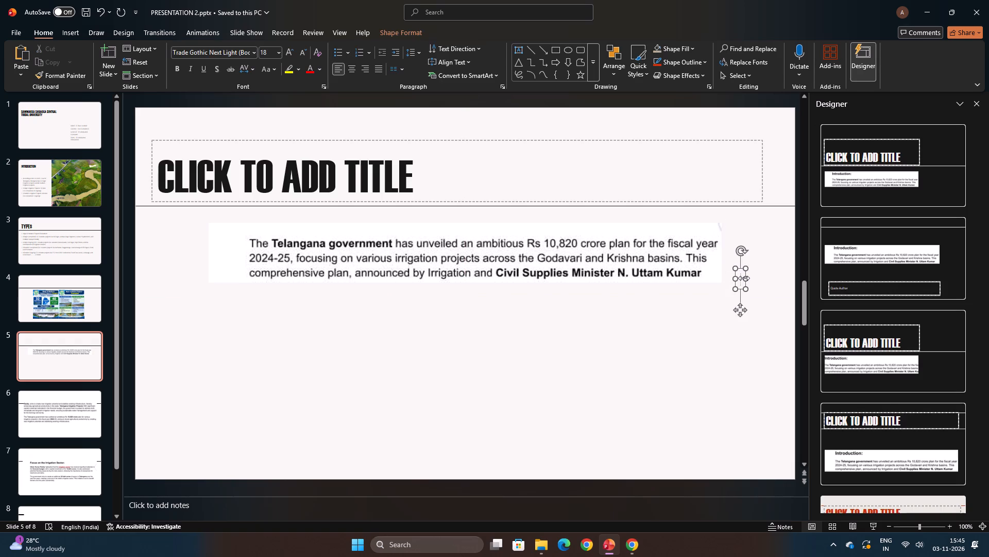
drag(744, 278, 712, 271)
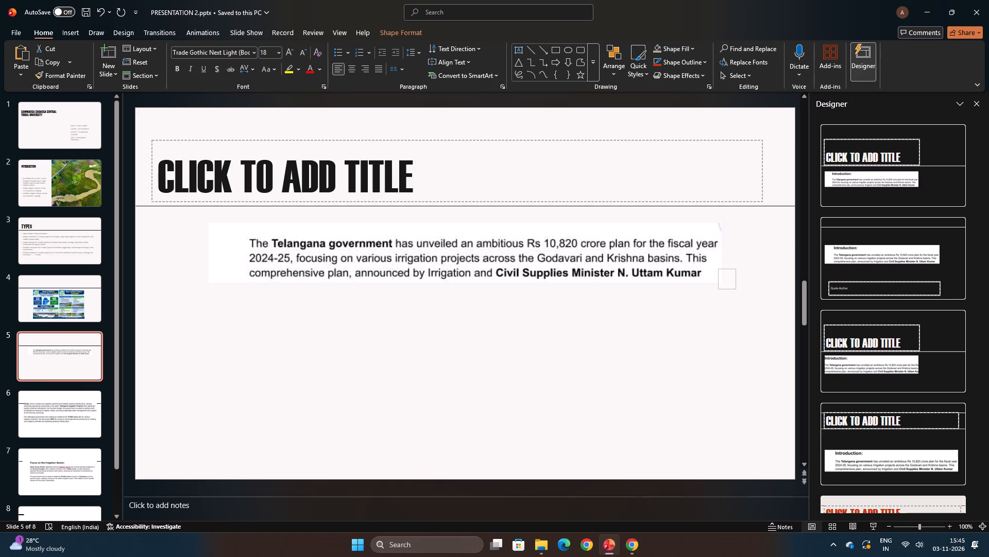
drag(712, 271, 704, 273)
key(r)
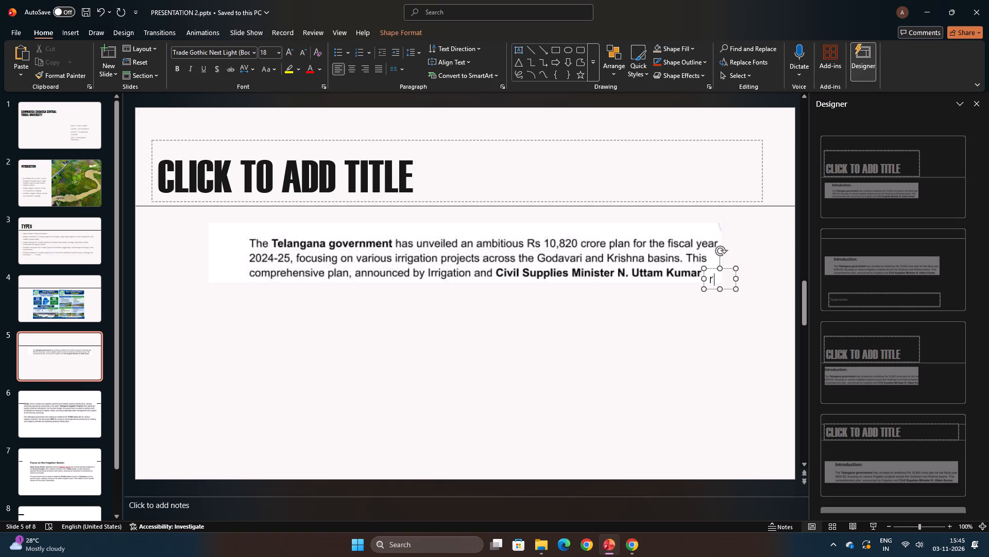
key(BackSpace)
key(r)
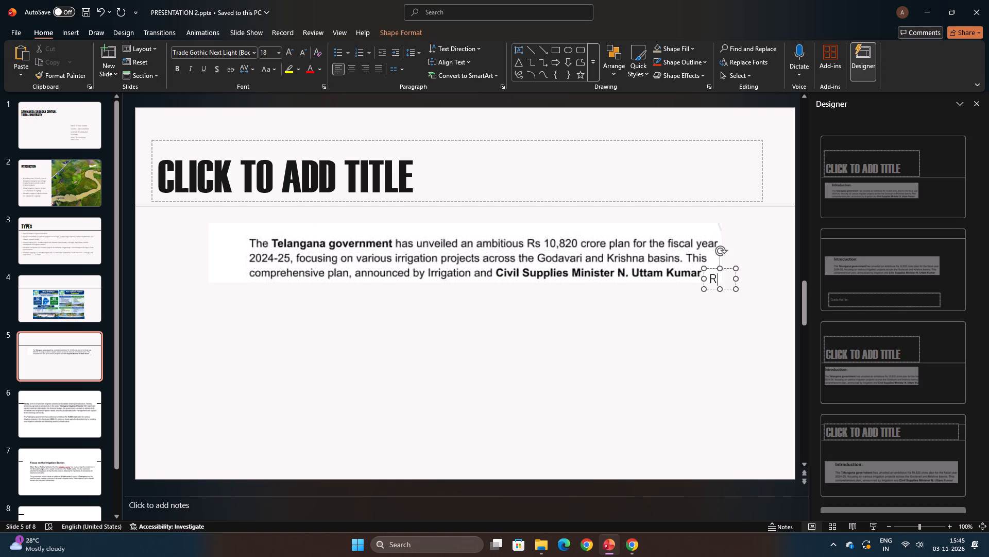
text(EDD)
key(y)
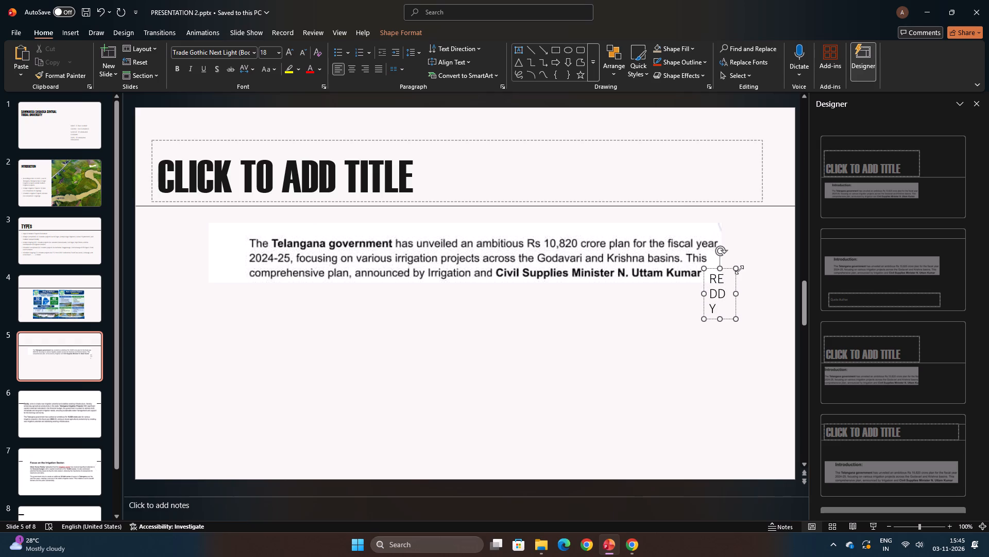
Widen the text box on slide 5 so that REDDY fits on a single line.
scroll(760, 255, up, 1)
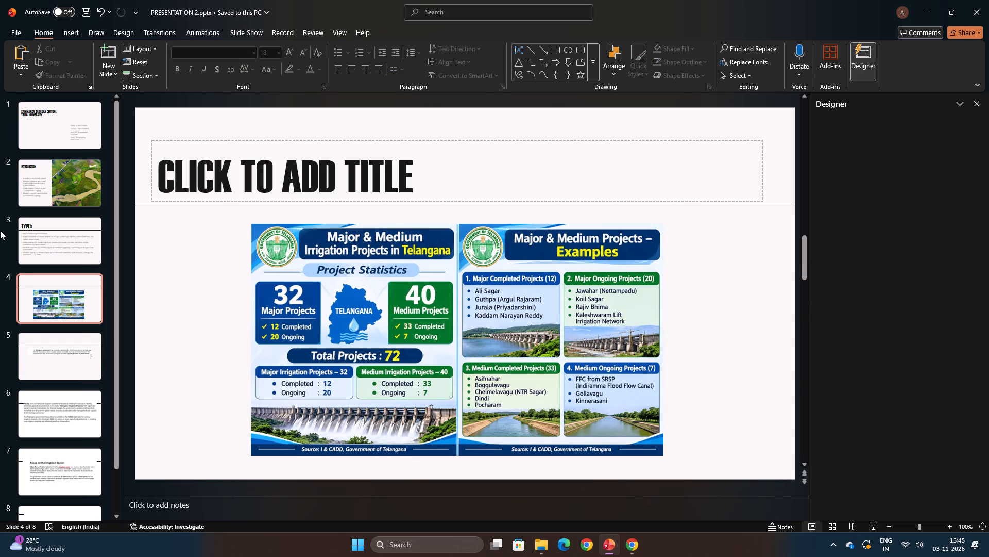
click(37, 374)
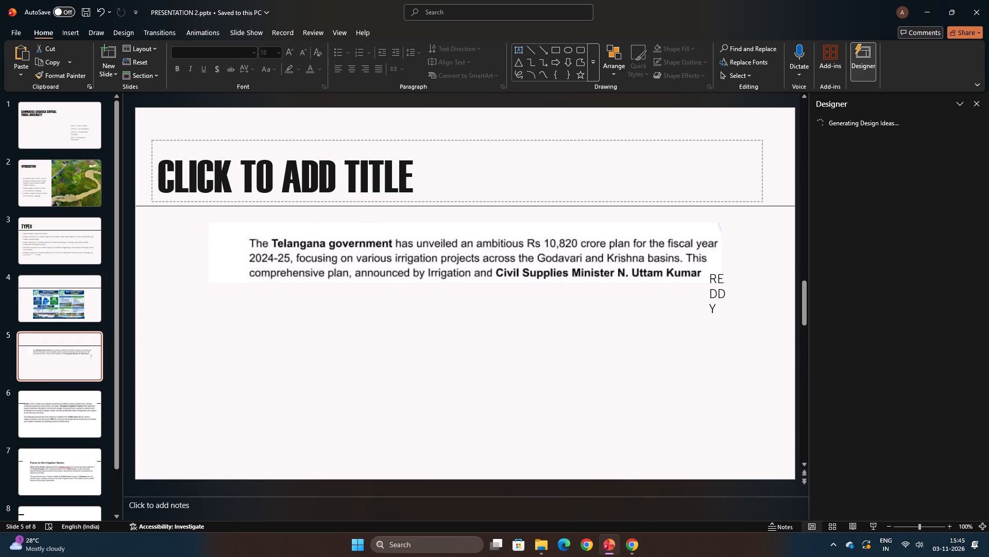
click(710, 285)
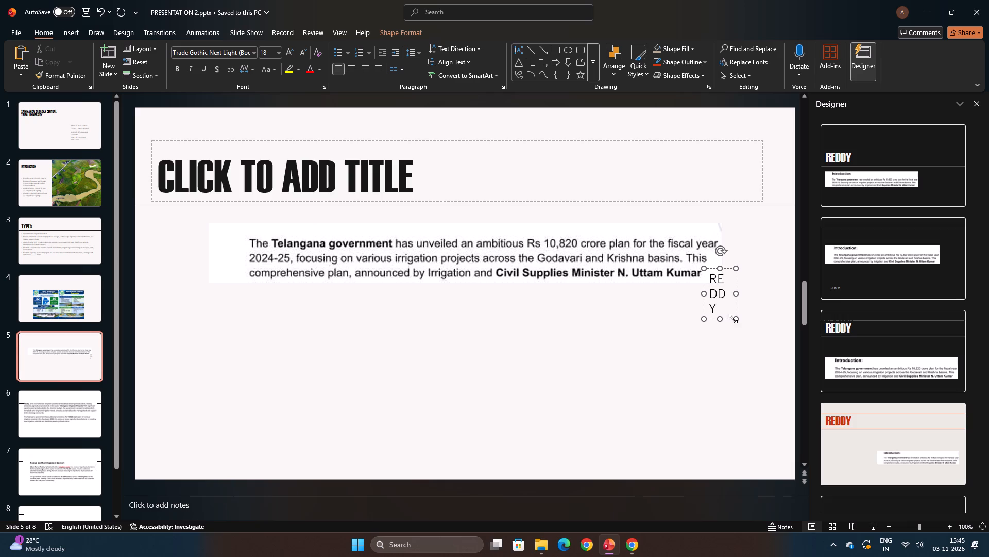
drag(734, 318, 755, 275)
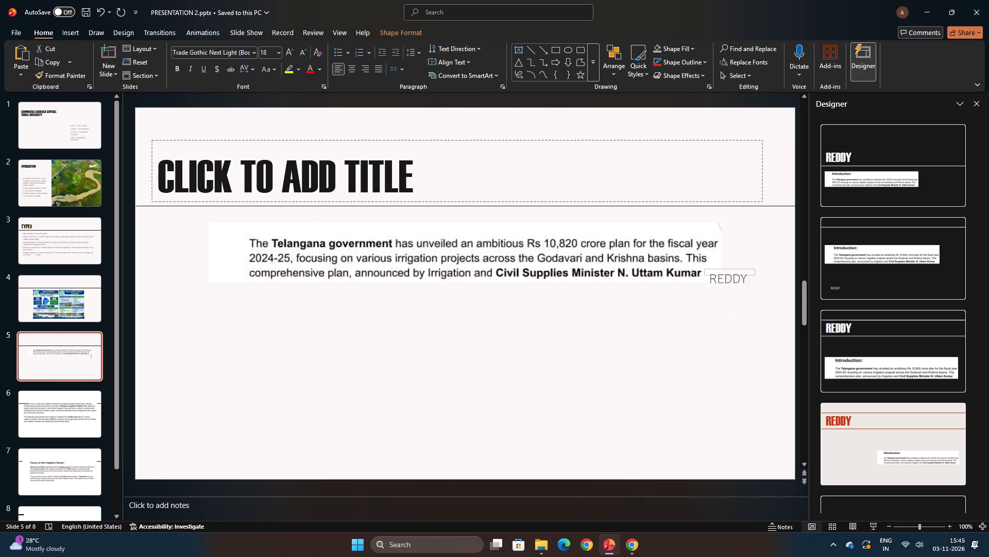
drag(755, 275, 756, 271)
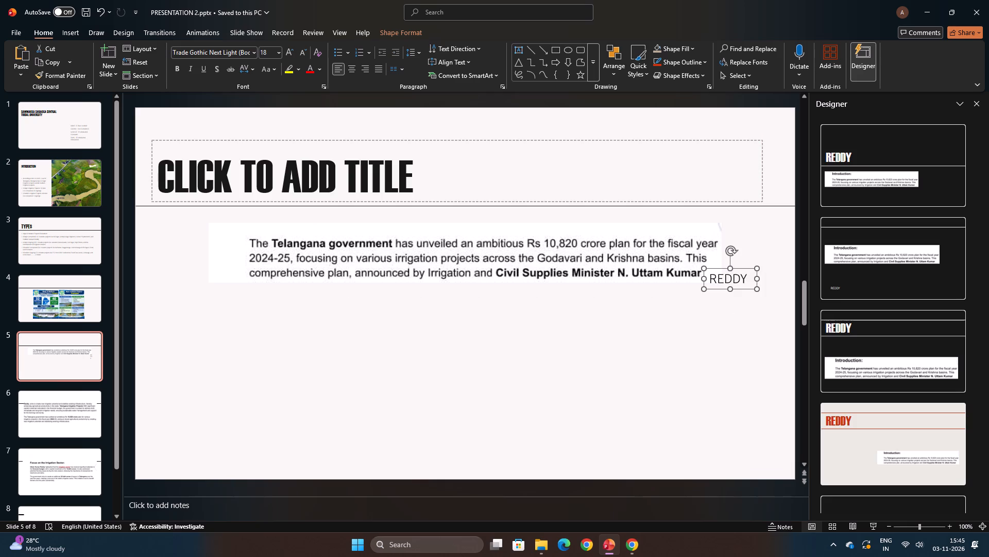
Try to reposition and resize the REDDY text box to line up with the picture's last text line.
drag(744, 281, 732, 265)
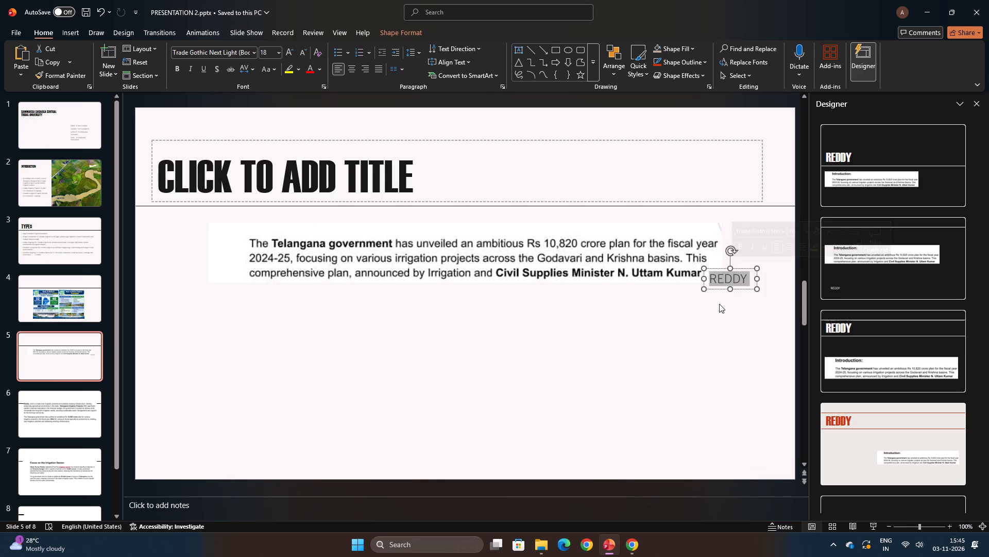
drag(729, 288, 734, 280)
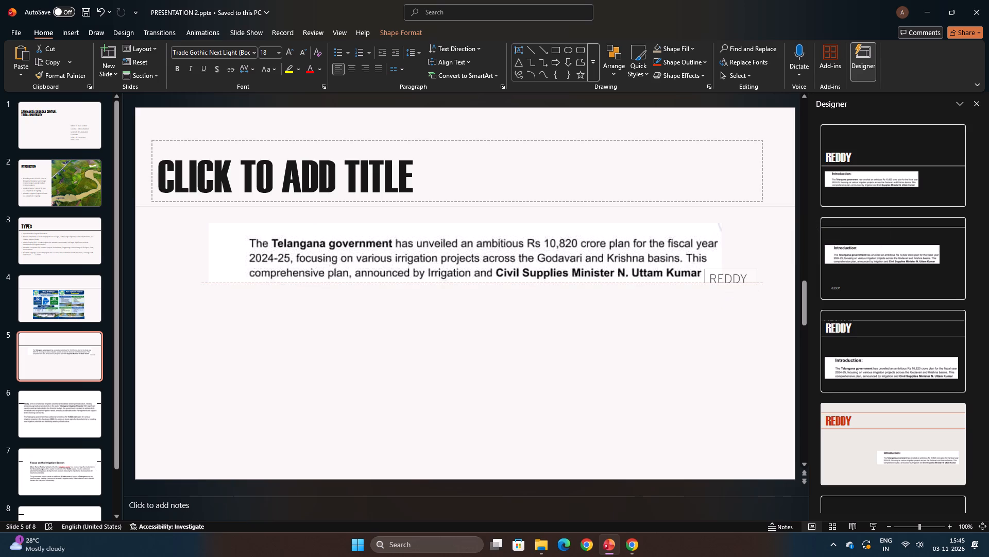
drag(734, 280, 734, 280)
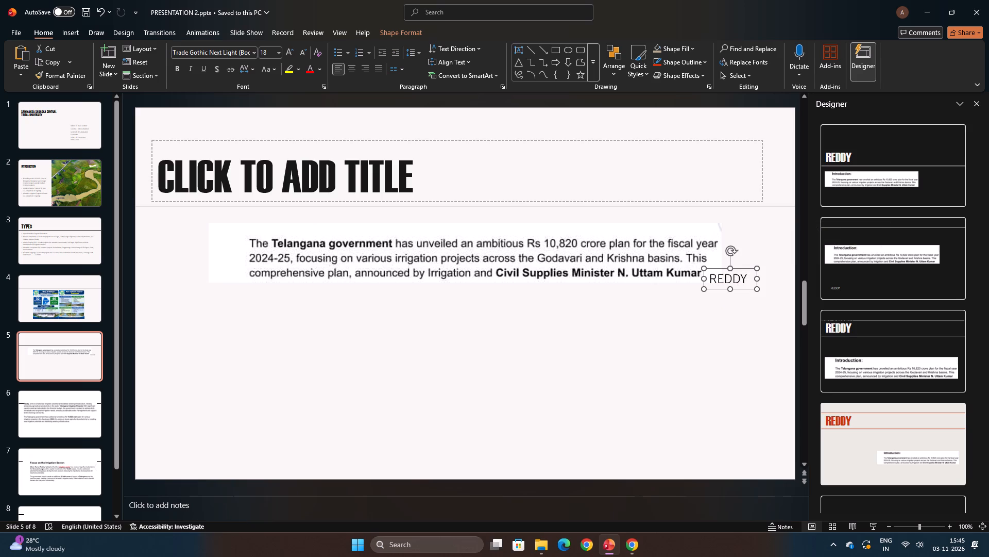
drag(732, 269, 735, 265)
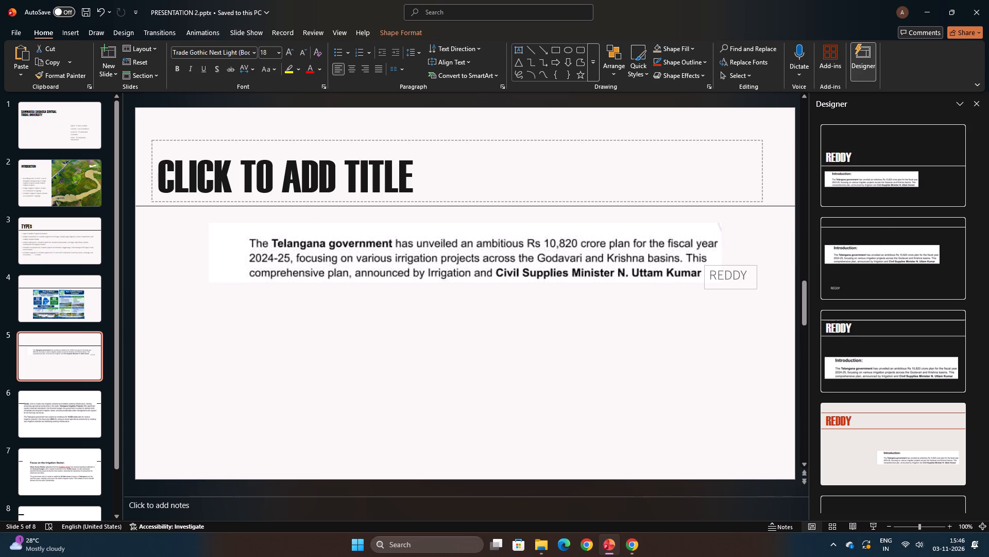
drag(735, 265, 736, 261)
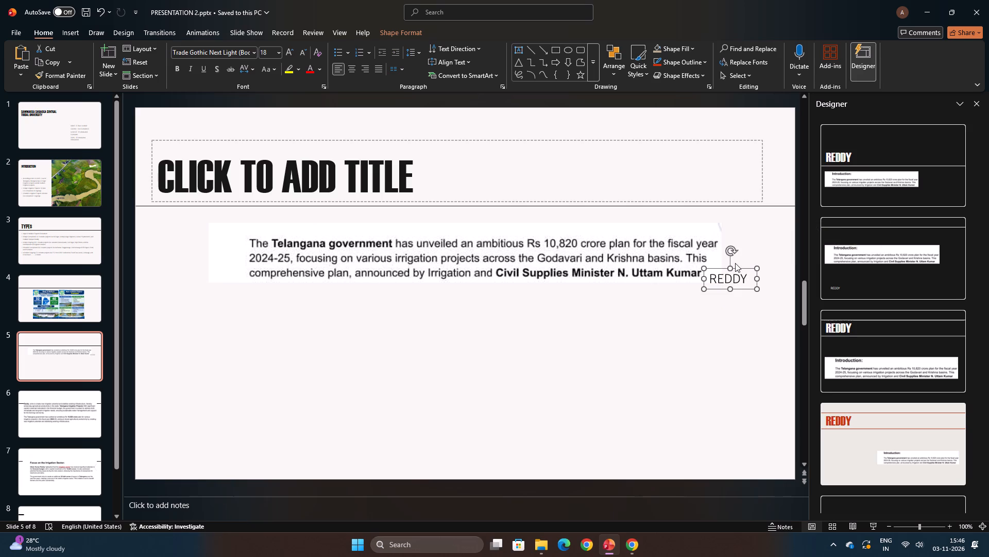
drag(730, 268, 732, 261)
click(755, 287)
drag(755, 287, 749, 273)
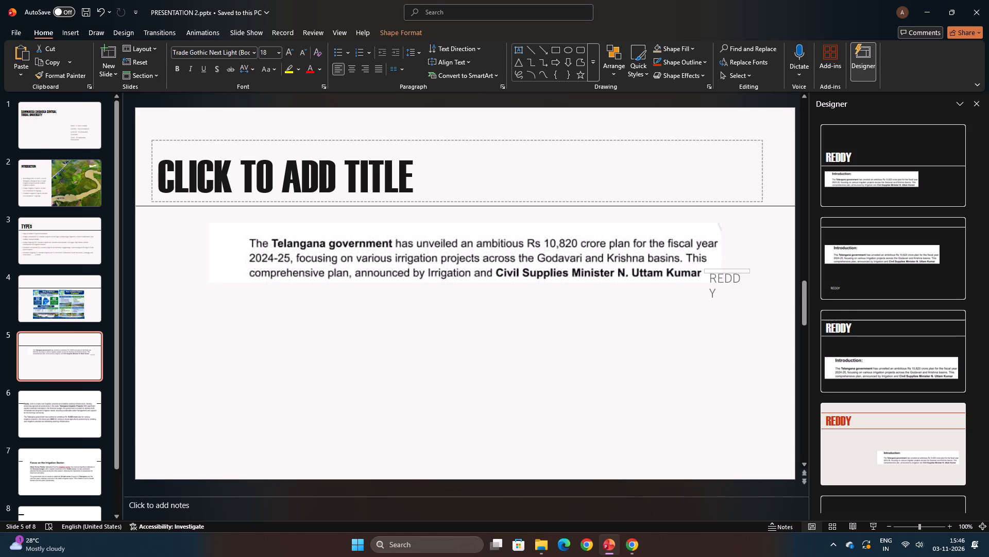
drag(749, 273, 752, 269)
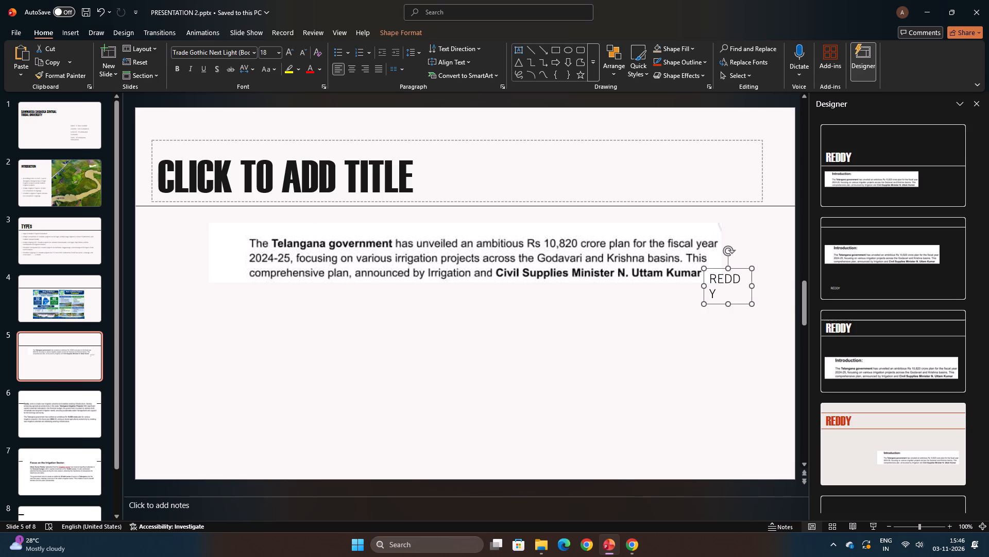
Change the REDDY text on slide 5 to mixed case so that it reads Reddy on a single line.
right_click(734, 281)
click(682, 329)
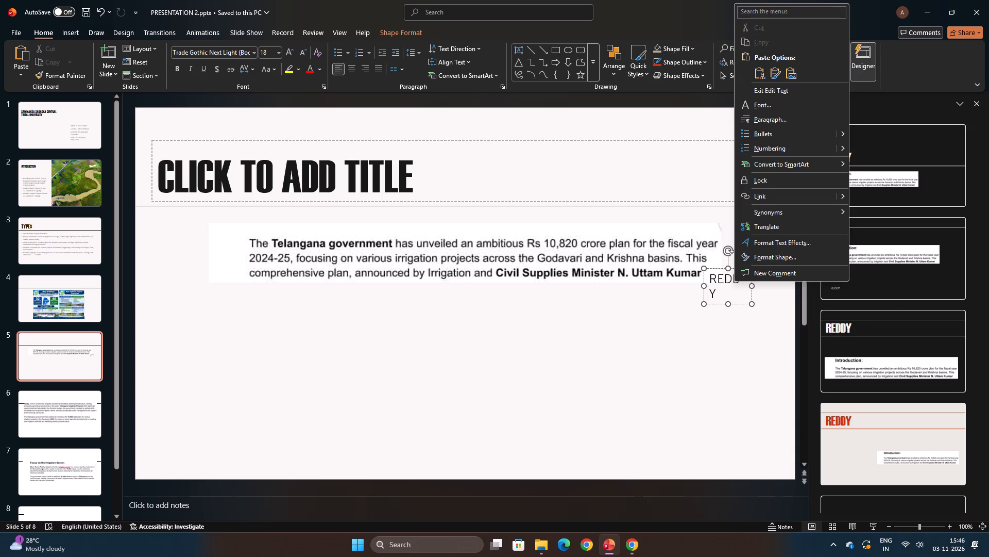
click(722, 296)
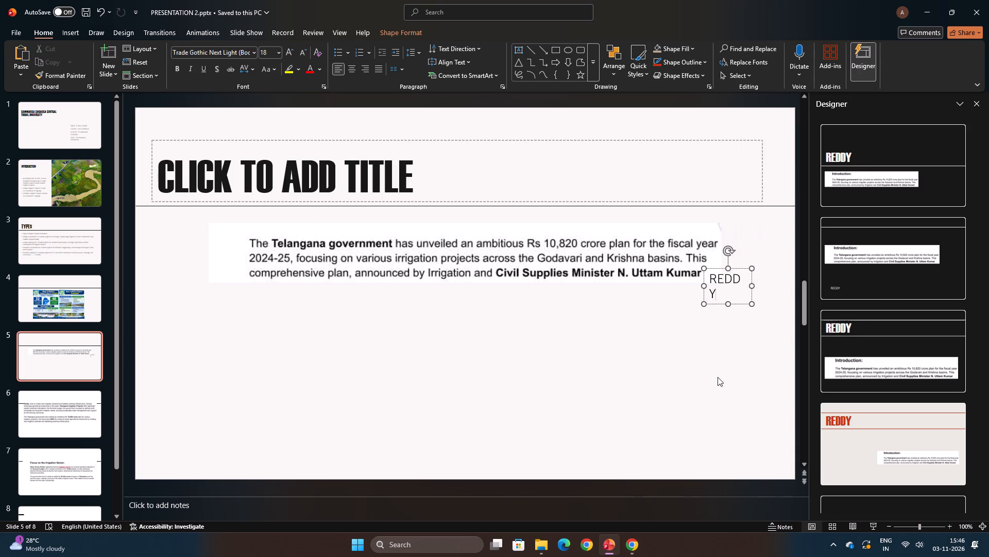
key(BackSpace)
key(BackSpace)
key(BackSpace)
key(BackSpace)
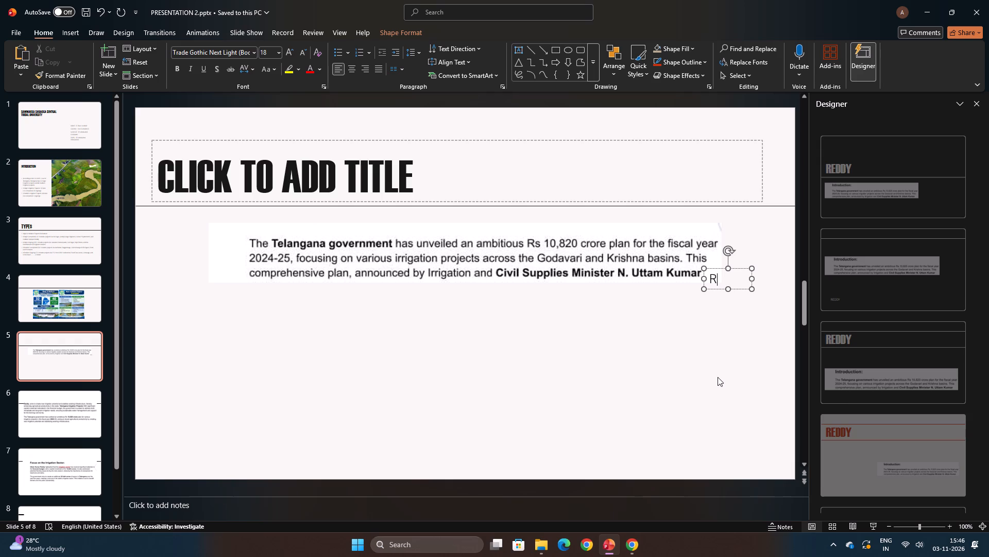
text(eddt)
key(y)
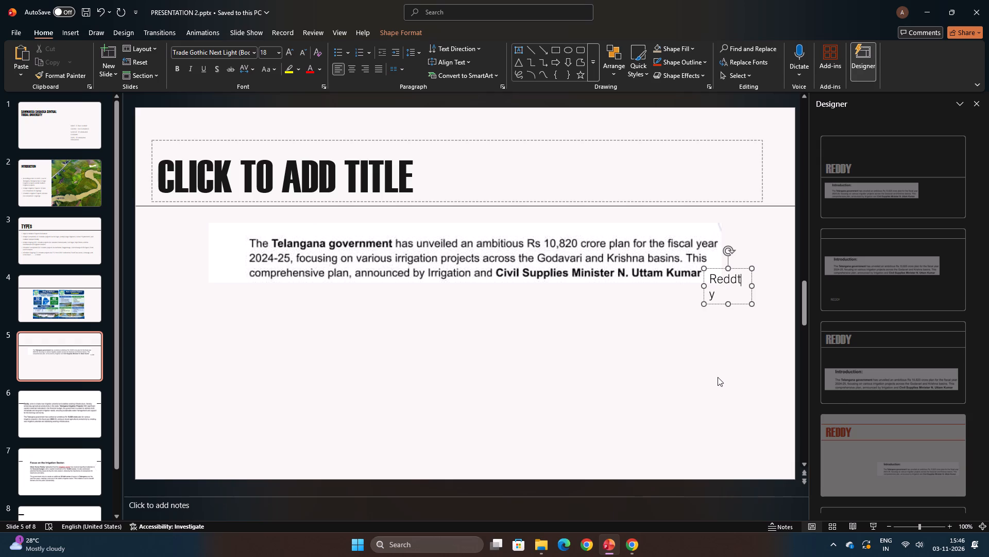
key(BackSpace)
key(BackSpace)
key(y)
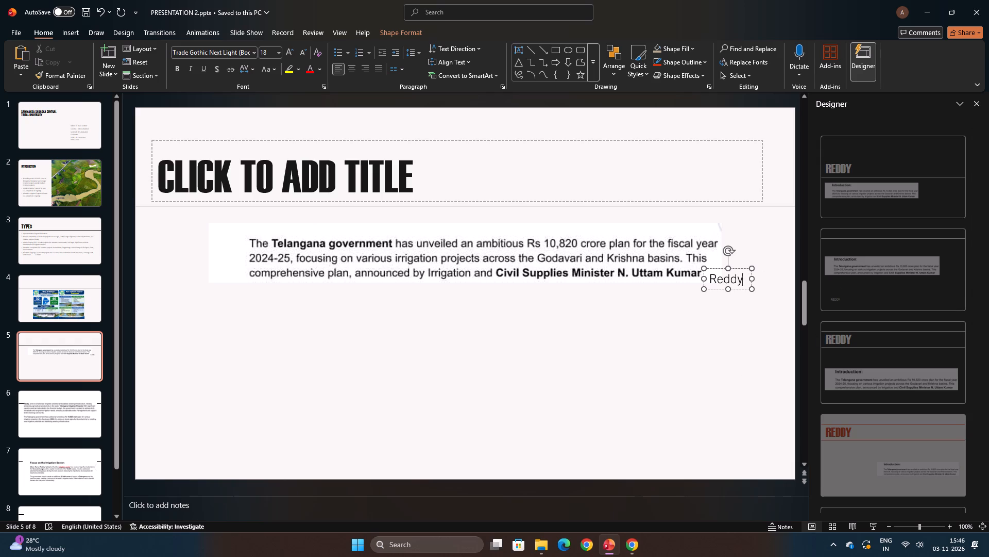
Move the Reddy text box up slightly so its text lines up with "N. Uttam Kumar" in the picture's last line.
drag(751, 288, 751, 293)
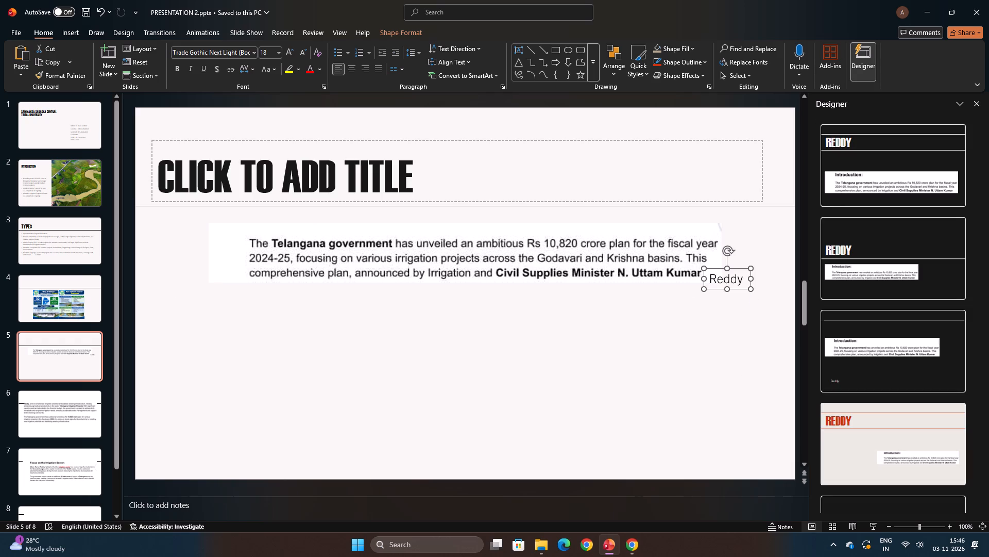
drag(704, 268, 704, 265)
drag(704, 265, 704, 262)
click(727, 276)
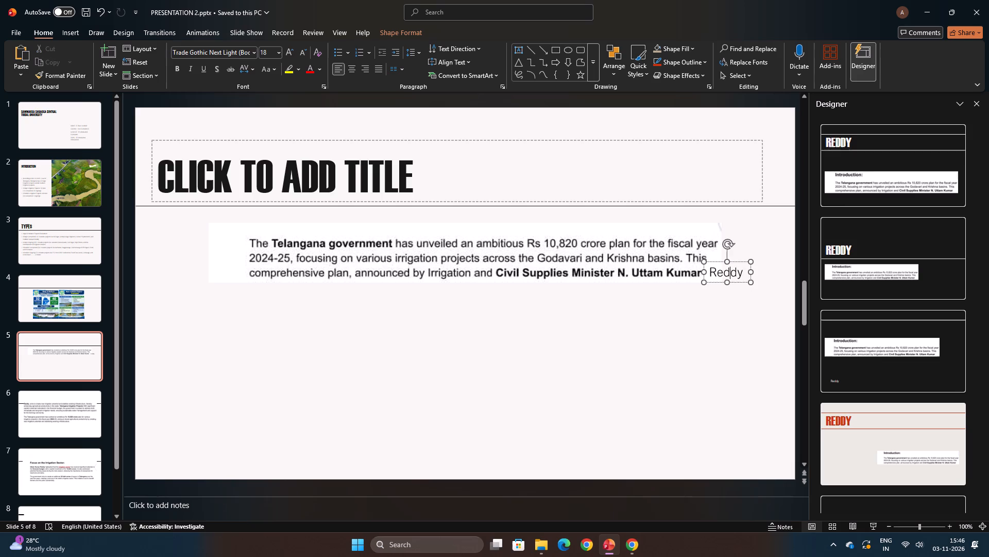
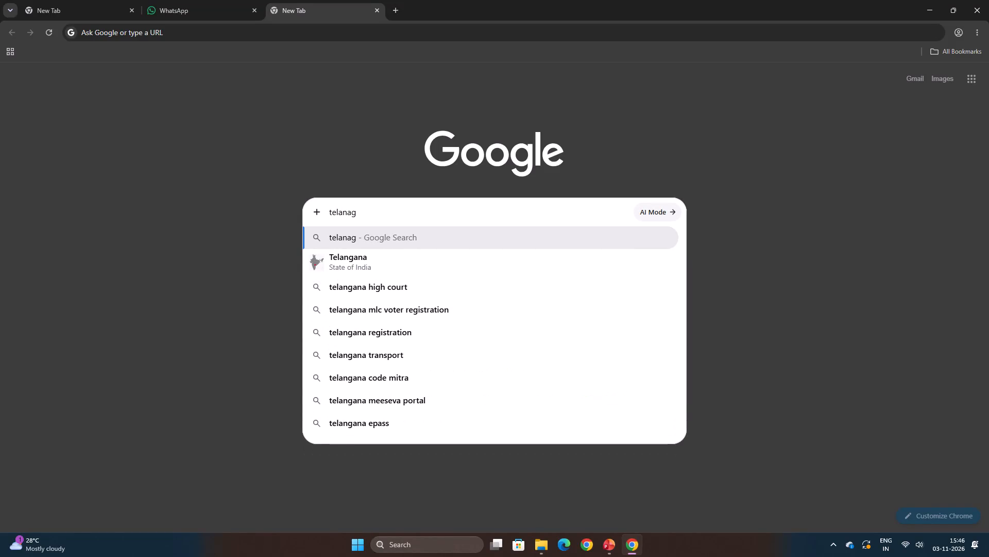
Search Google Images for "telangana irrigation".
text(ana irr)
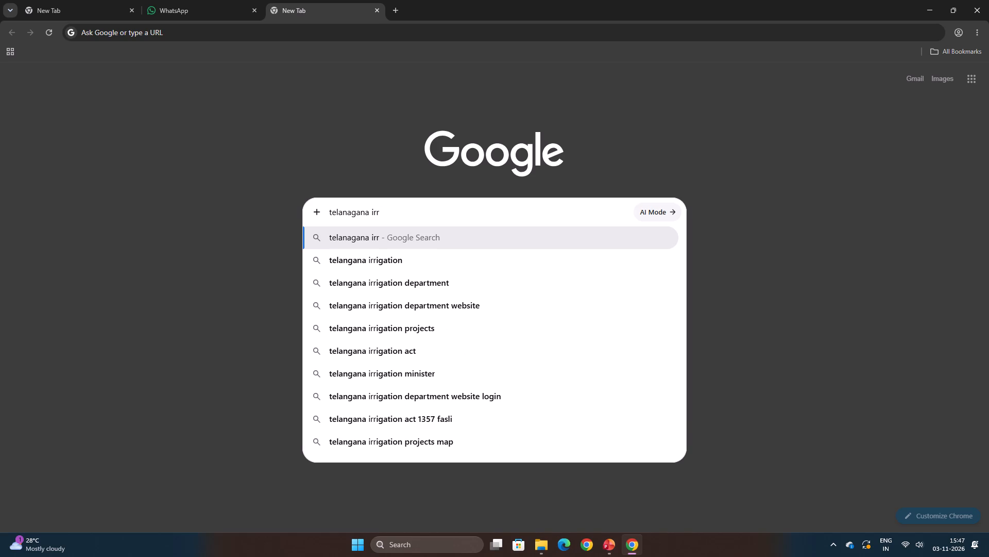
click(435, 266)
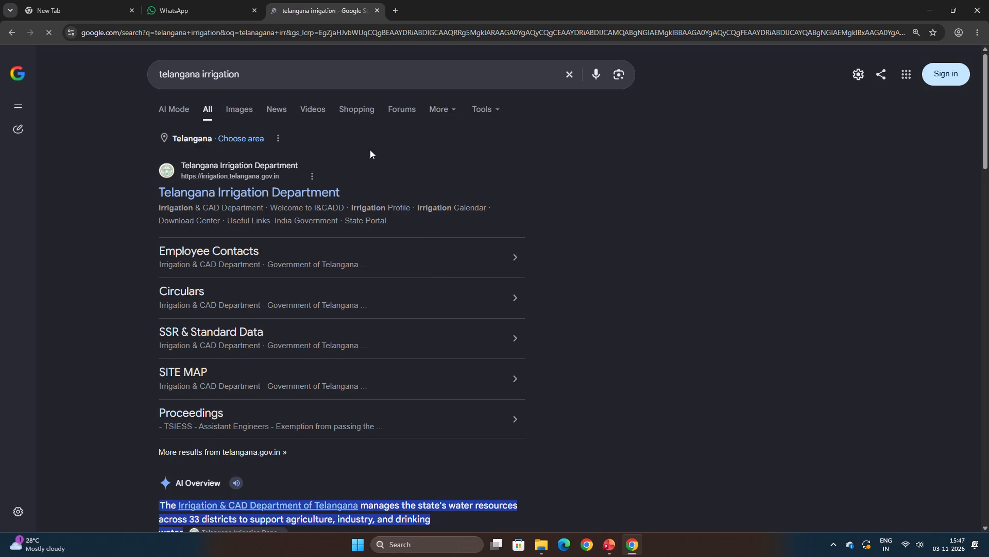
click(238, 104)
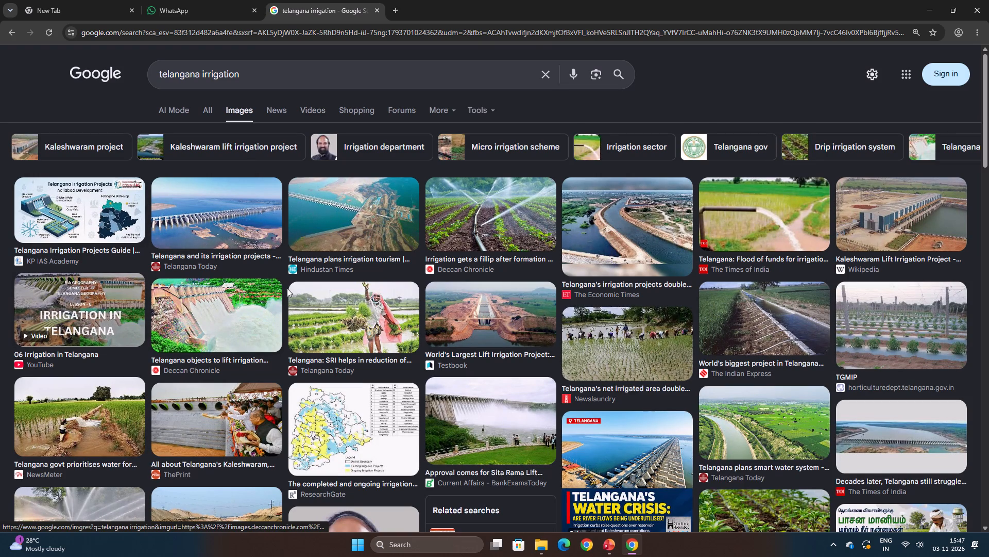
Copy the "06 Irrigation in Telangana" image result and paste it as a picture onto slide 5 in PowerPoint.
right_click(111, 307)
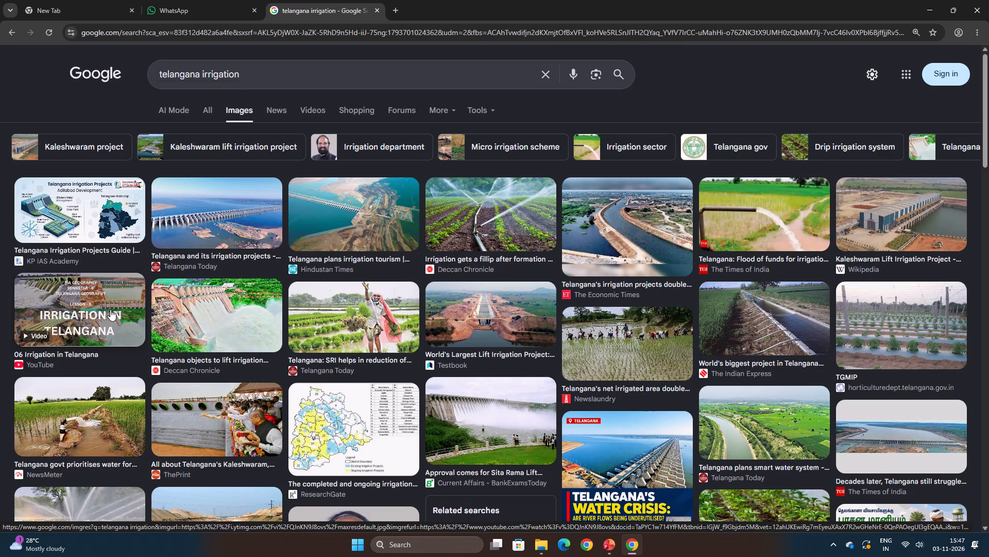
click(149, 239)
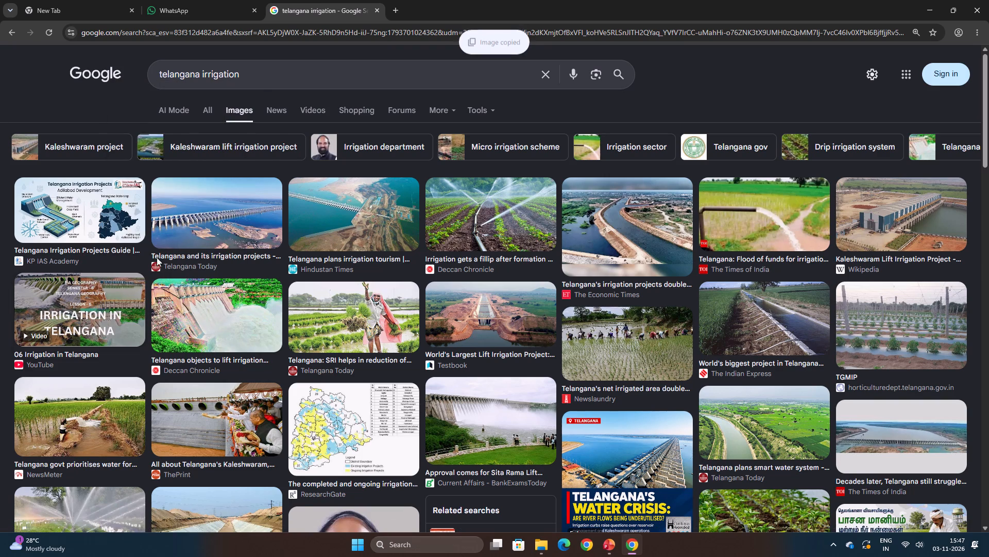
click(603, 548)
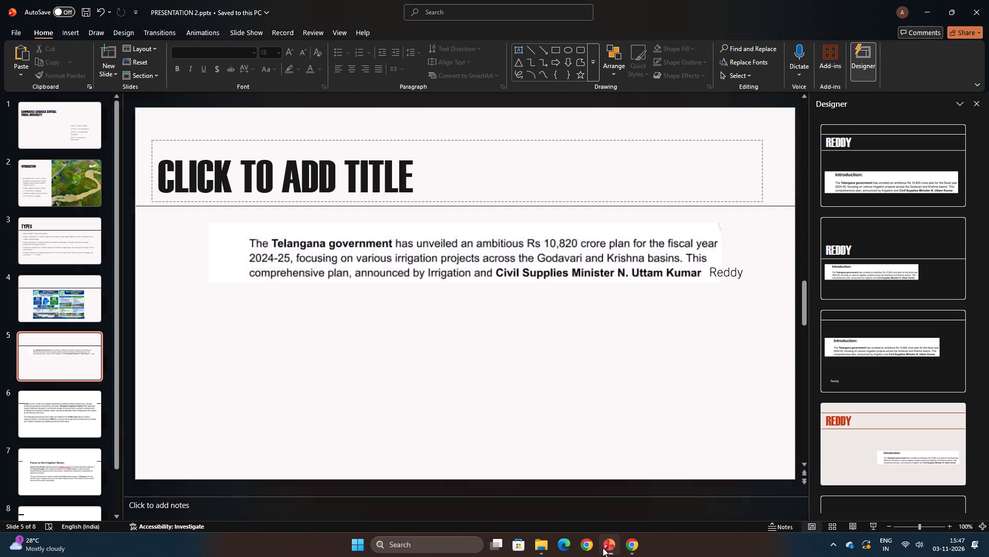
right_click(501, 332)
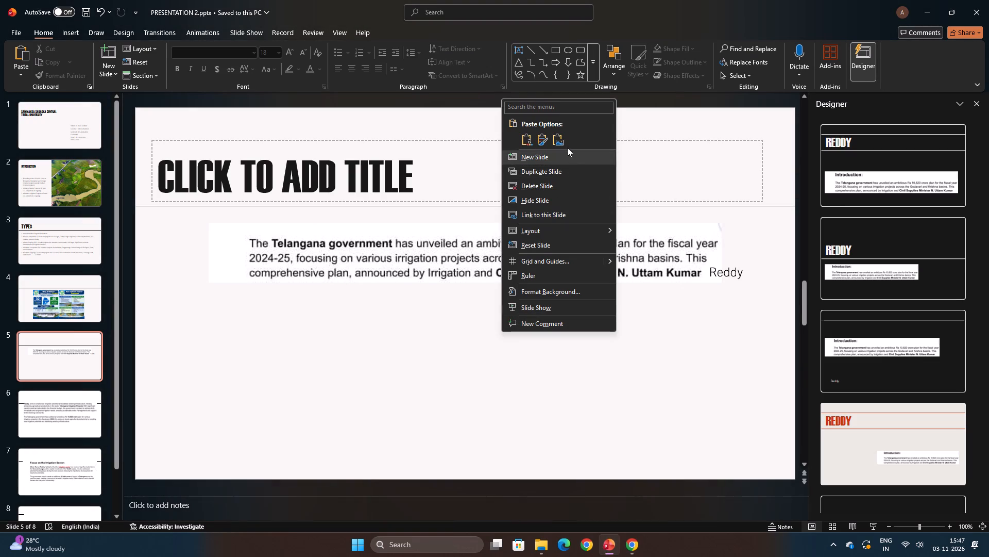
click(561, 141)
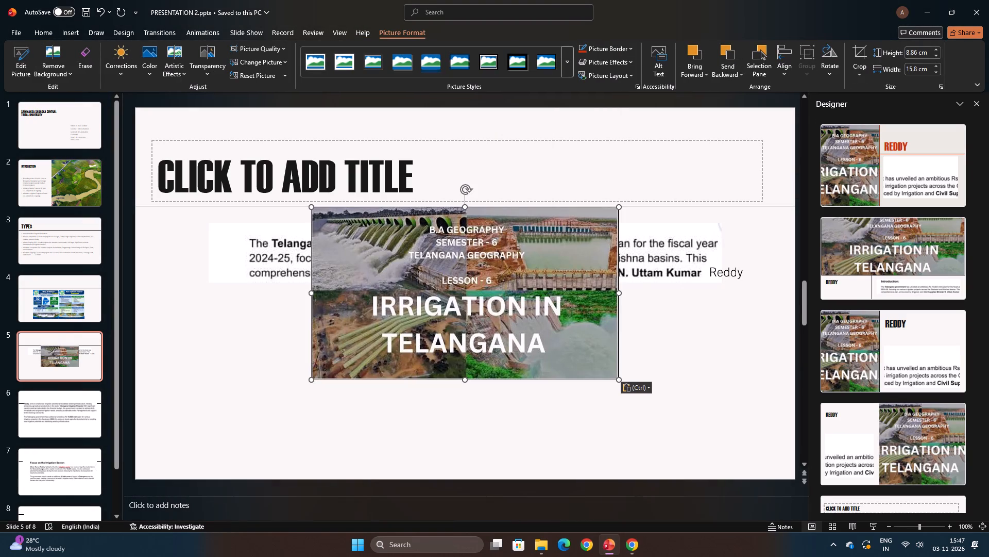
Crop away the upper half of the pasted picture, keeping the portion with the words "IRRIGATION IN TELANGANA".
right_click(499, 263)
click(411, 260)
right_click(463, 264)
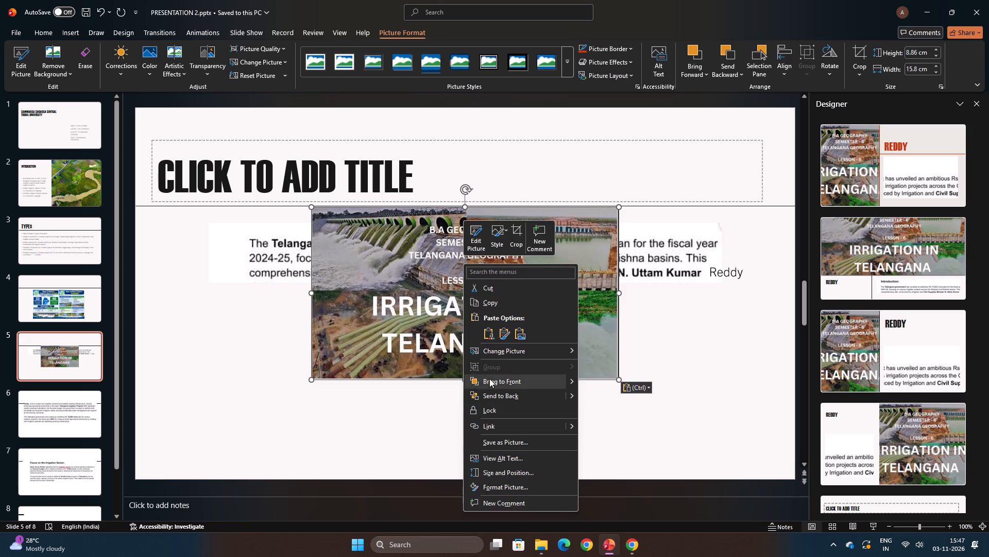
click(522, 248)
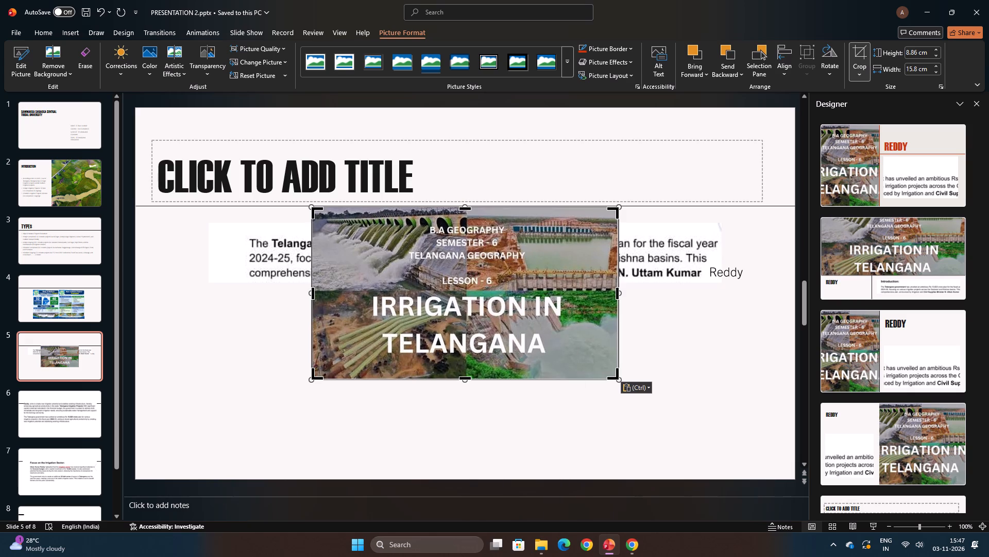
drag(468, 209, 454, 285)
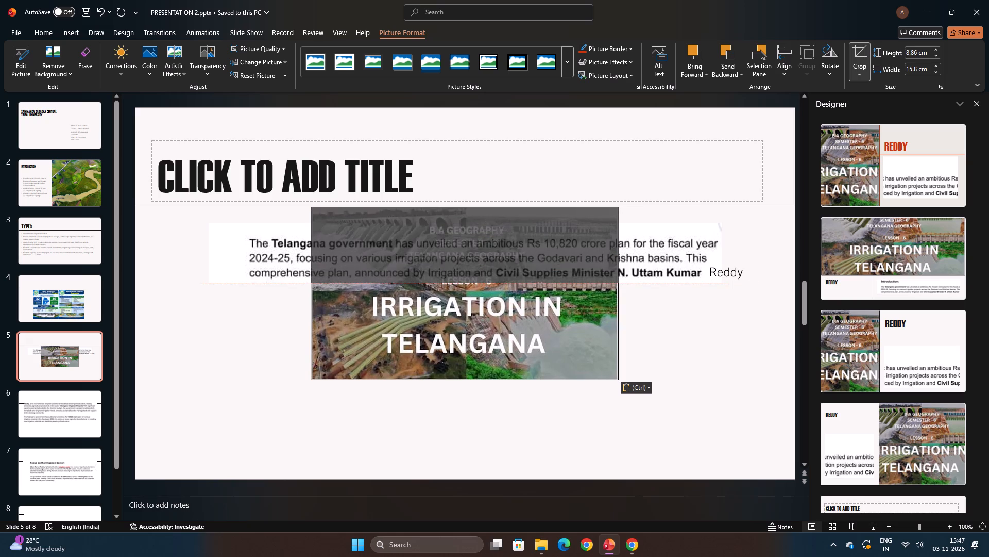
drag(454, 285, 454, 287)
click(647, 336)
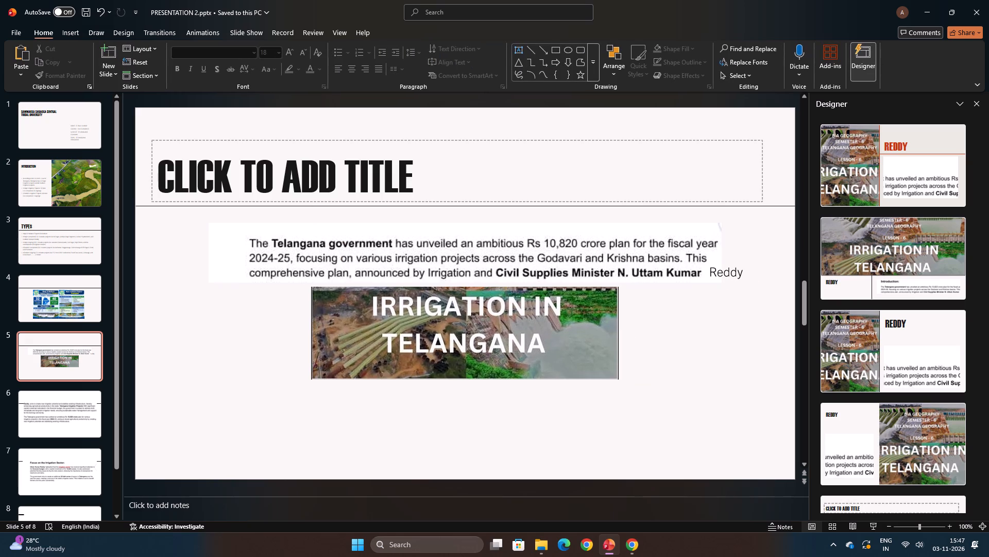
Close the Designer pane and move the cropped Irrigation in Telangana banner over the left part of slide 5's title area.
click(863, 80)
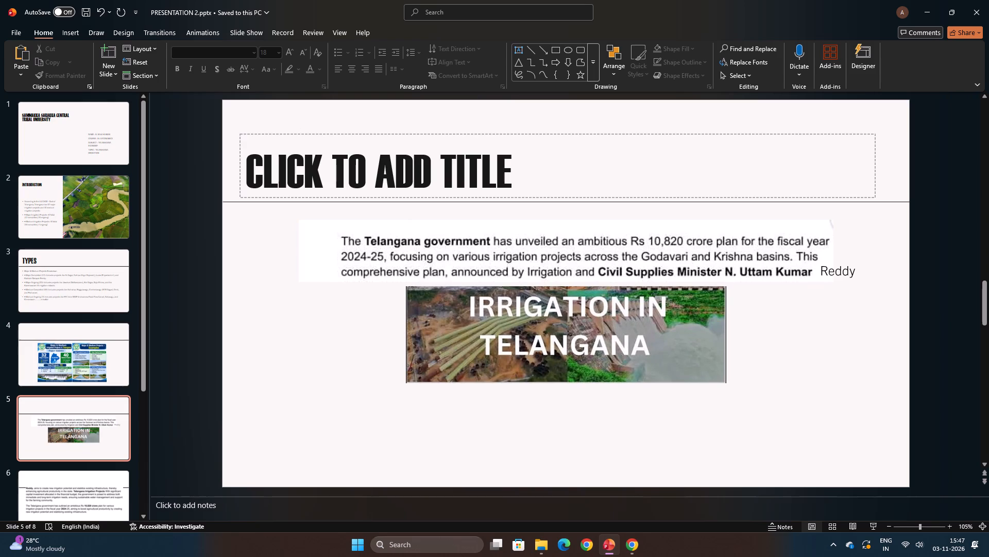
click(536, 373)
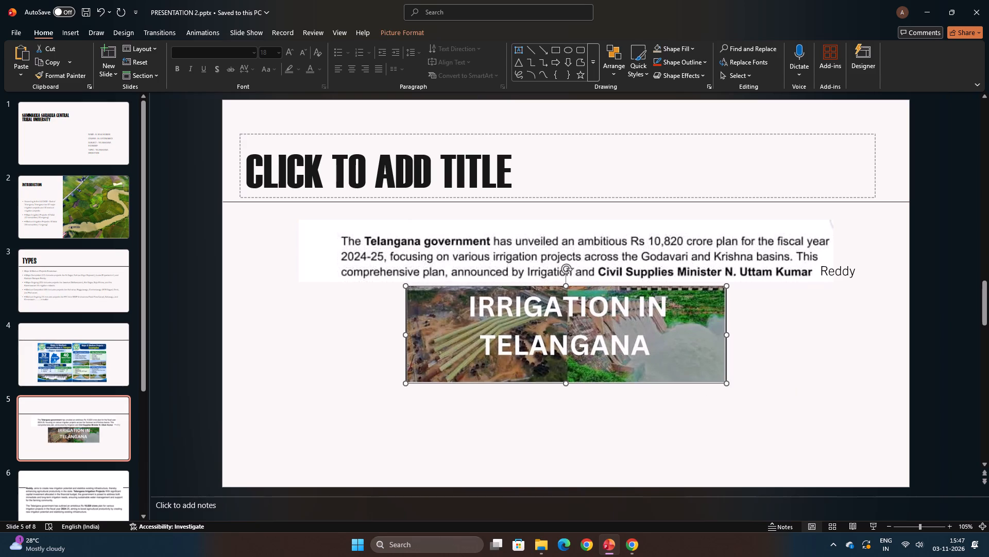
drag(579, 326, 436, 127)
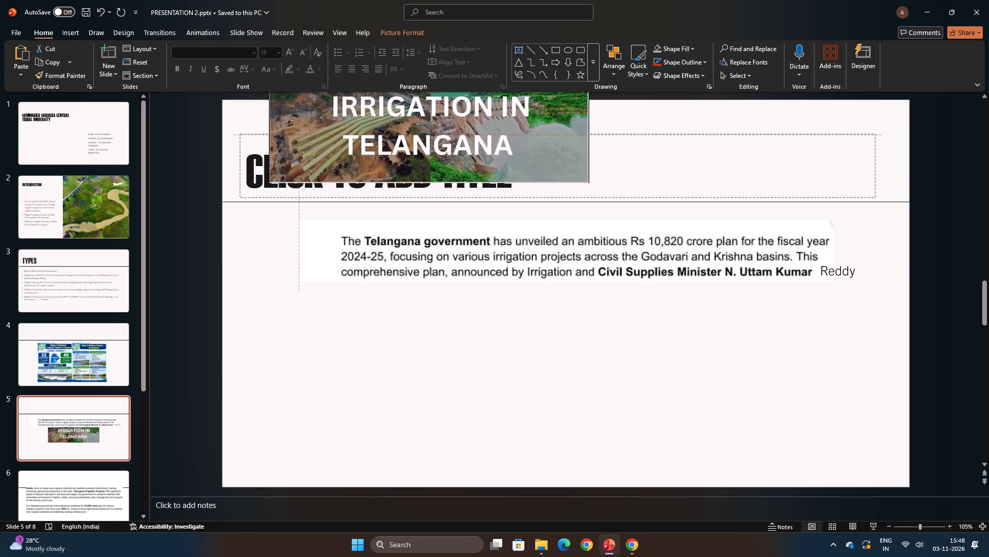
drag(436, 127, 401, 139)
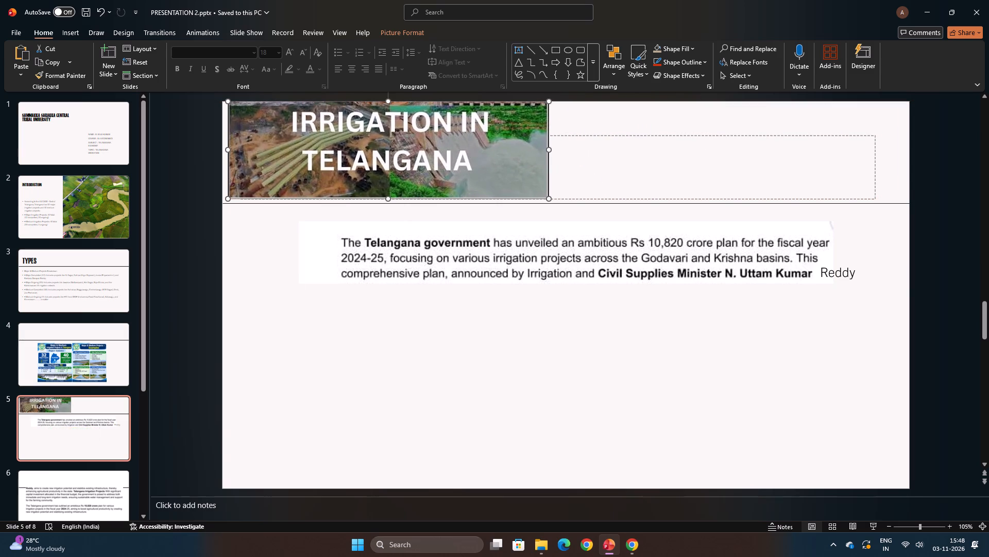
Move the Telangana government text picture to the slide's left edge, just below the title line.
drag(478, 268, 411, 256)
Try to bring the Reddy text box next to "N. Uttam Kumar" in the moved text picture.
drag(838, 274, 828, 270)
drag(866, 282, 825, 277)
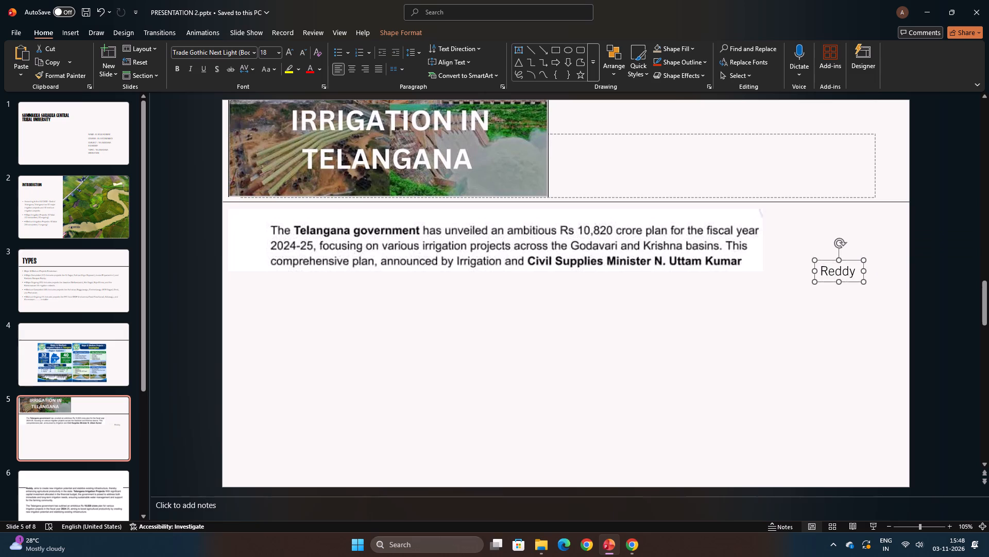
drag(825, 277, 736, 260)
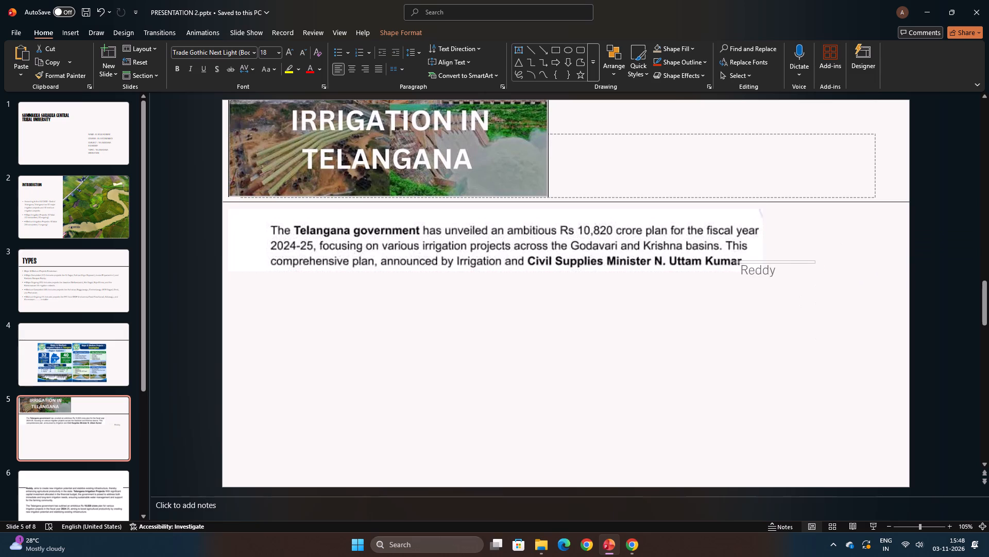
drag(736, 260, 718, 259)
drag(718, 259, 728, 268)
Delete the Reddy text box from slide 5.
right_click(792, 271)
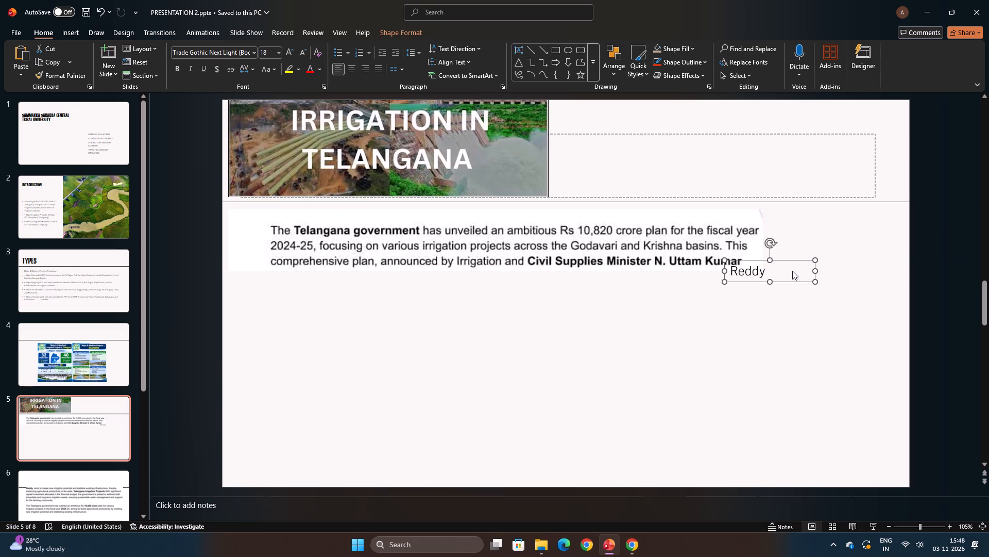
click(831, 264)
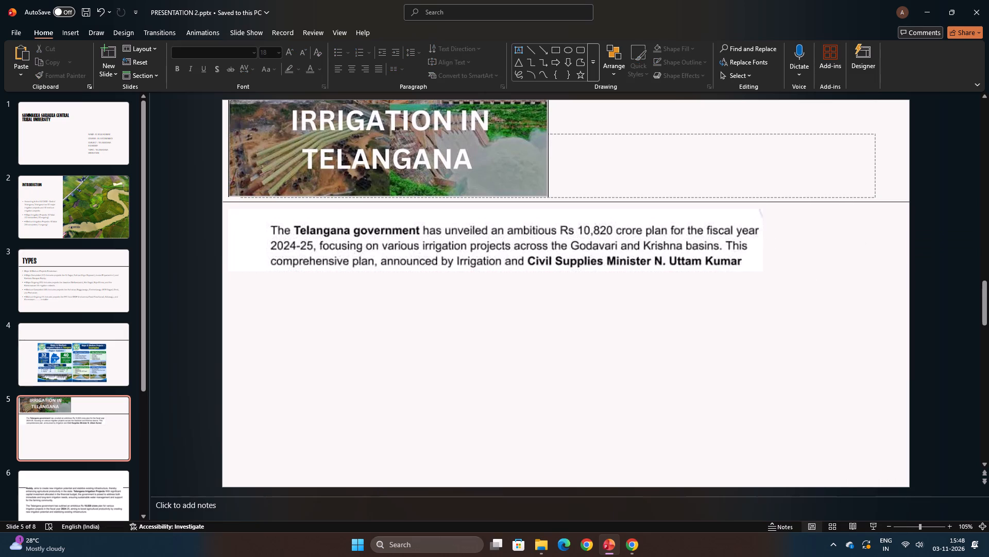
Copy the crop-field sprinkler image from the Chrome image results and paste it as a picture onto slide 5 in PowerPoint.
click(590, 548)
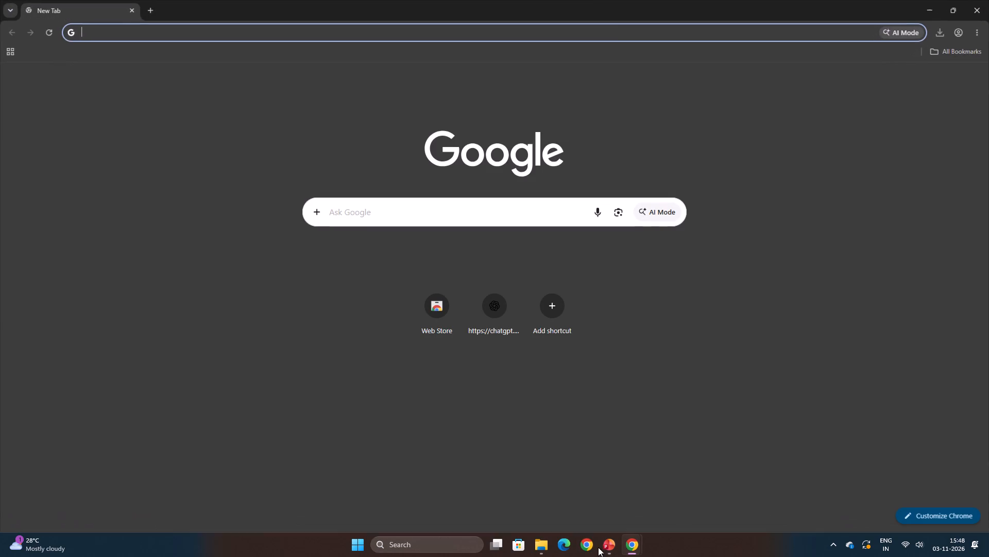
click(638, 549)
click(604, 510)
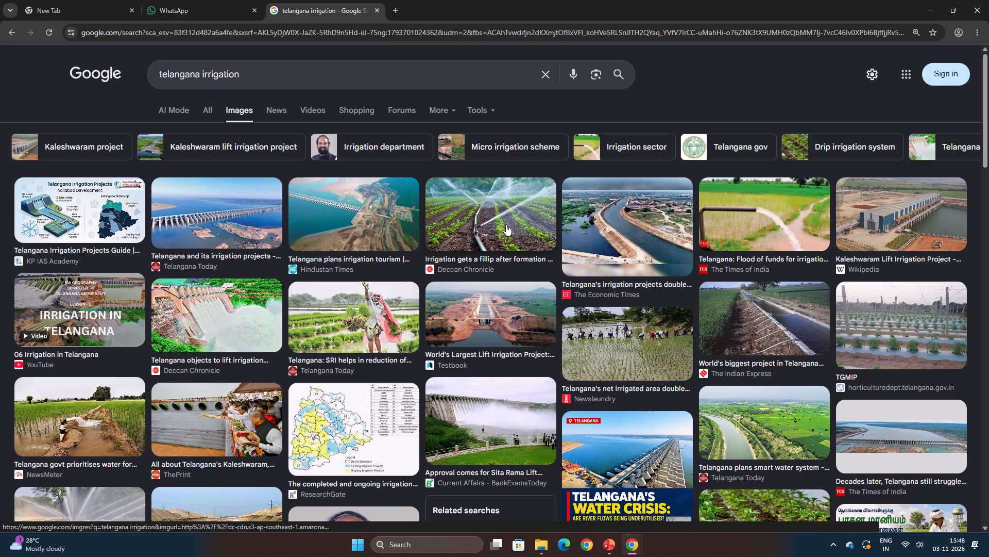
right_click(508, 220)
click(547, 385)
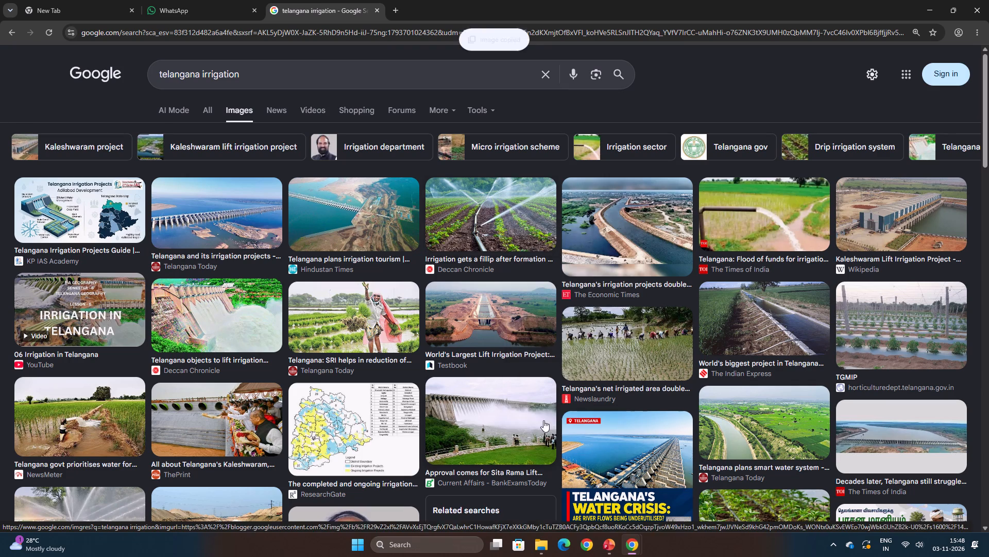
click(607, 544)
right_click(585, 391)
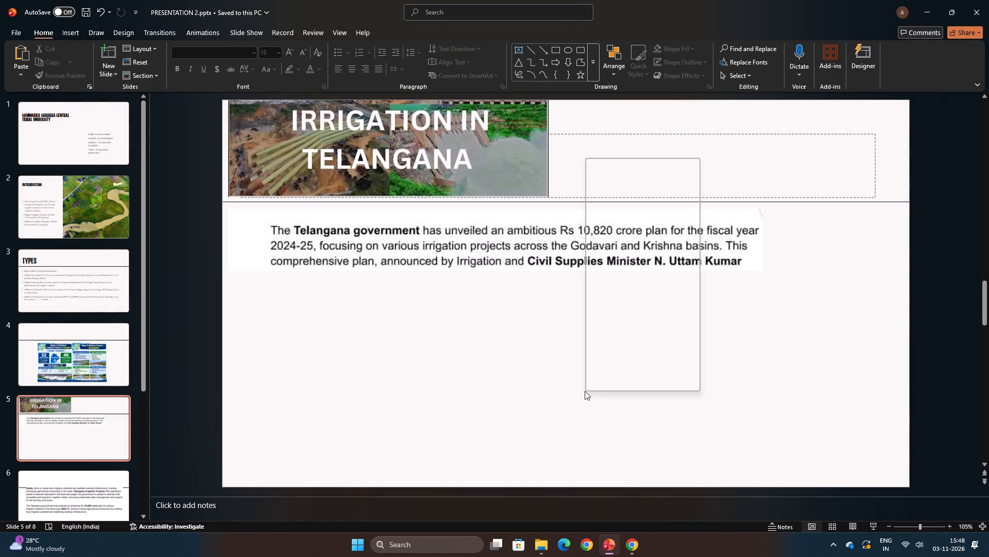
click(639, 204)
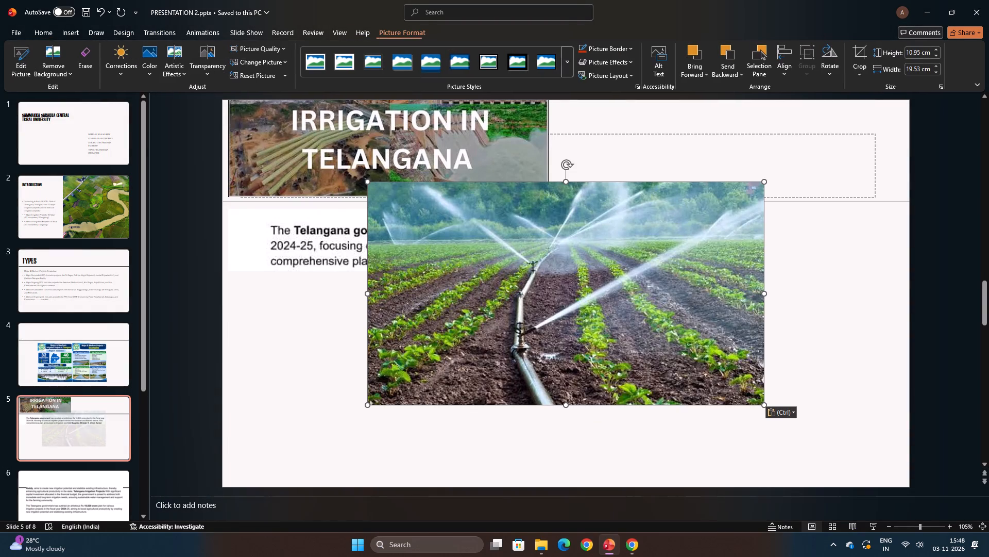
Shrink the sprinkler picture to about 9.7 cm by 17.3 cm and place it near the slide's centre, just below the text picture.
drag(639, 273, 748, 359)
drag(875, 487, 829, 427)
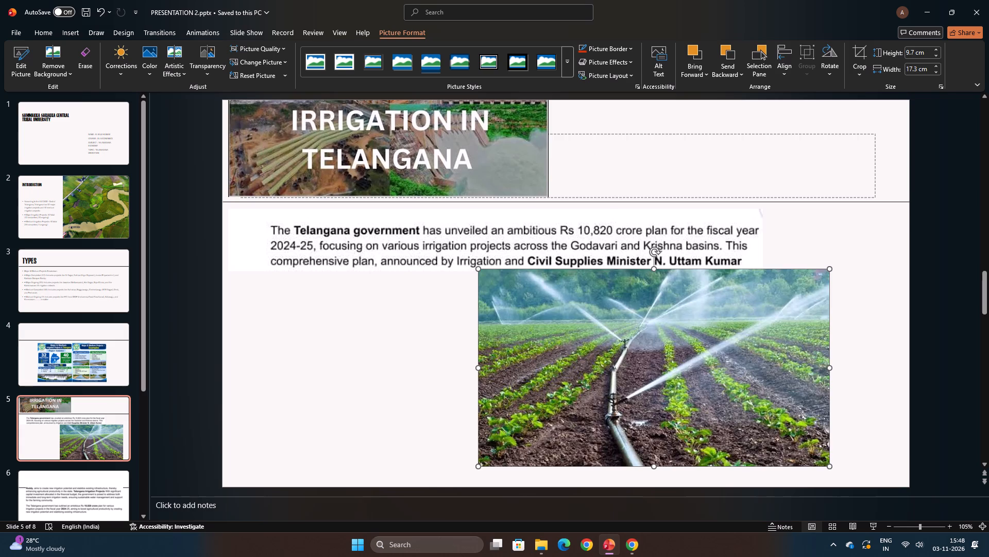
drag(684, 388, 765, 390)
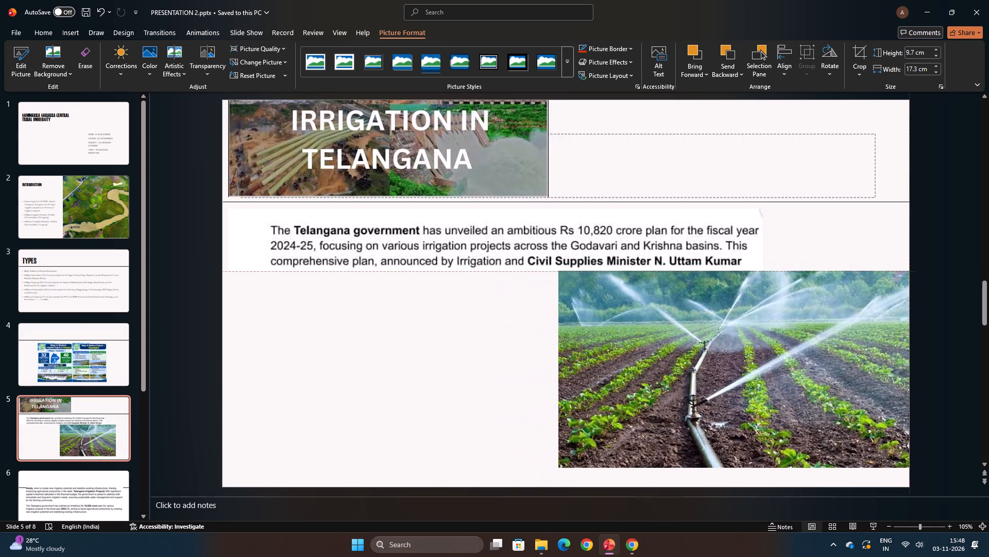
drag(765, 390, 765, 391)
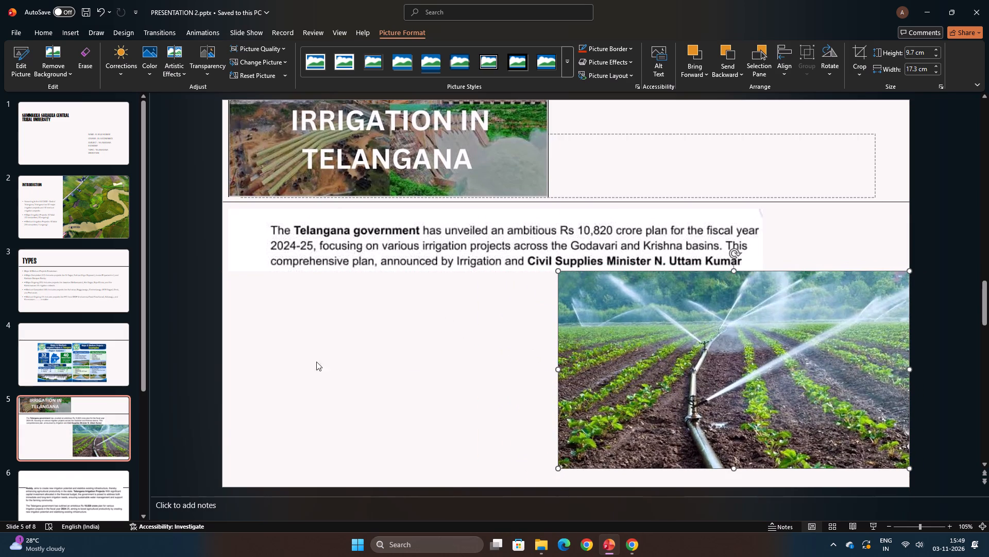
drag(680, 397, 495, 403)
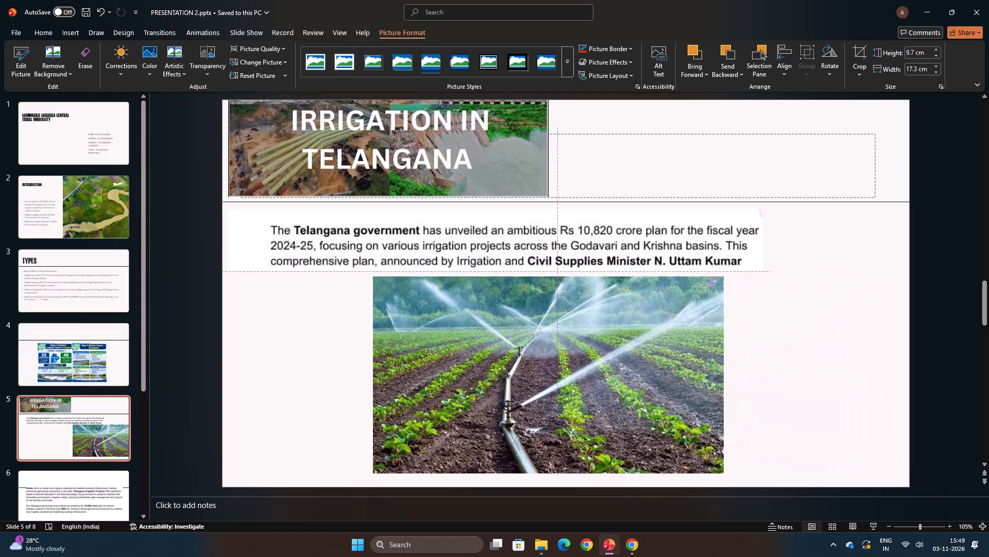
drag(495, 403, 489, 412)
drag(539, 379, 544, 375)
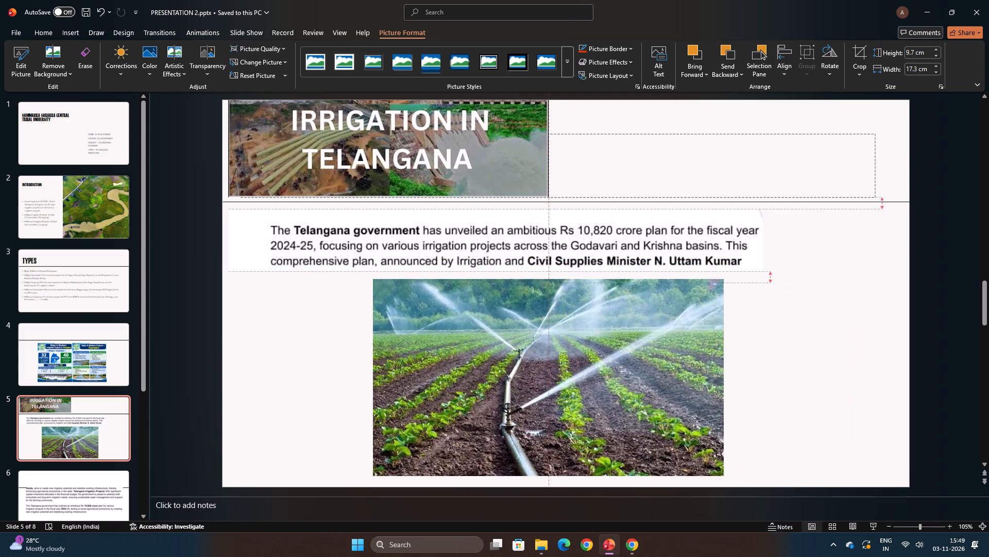
drag(544, 375, 545, 374)
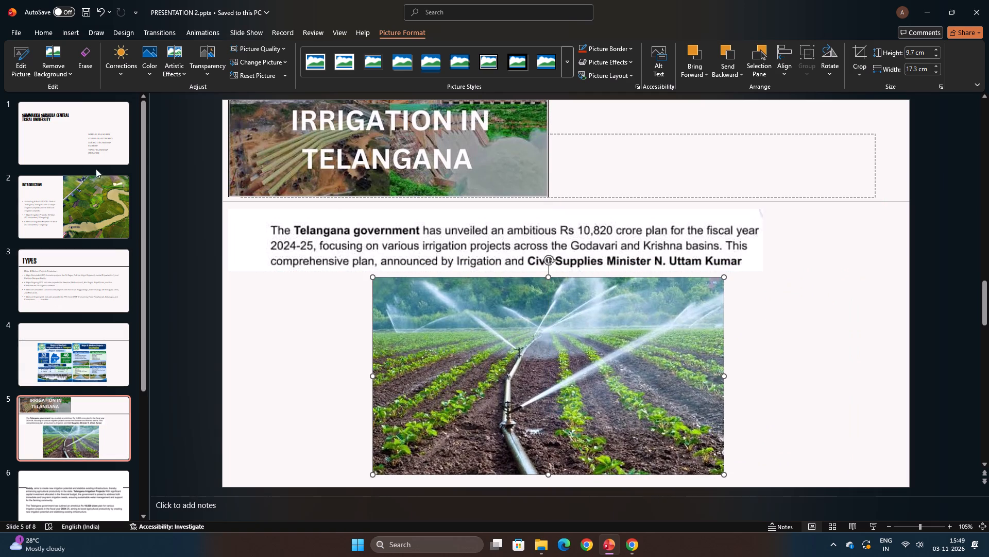
With slide 3 "TYPES" showing, switch to the Chrome telangana irrigation image results and open the "Telangana Irrigation Projects 2024-25" image preview.
click(98, 147)
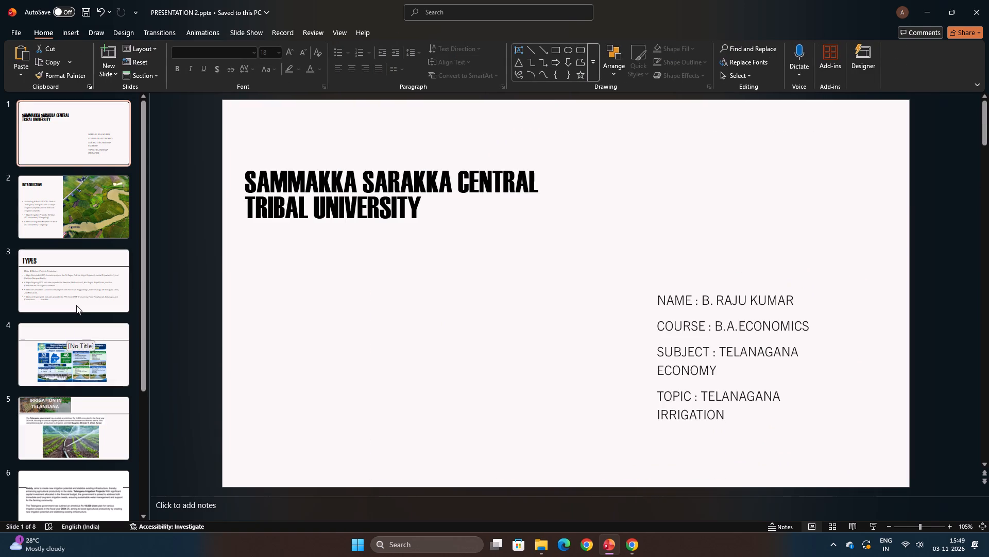
click(81, 292)
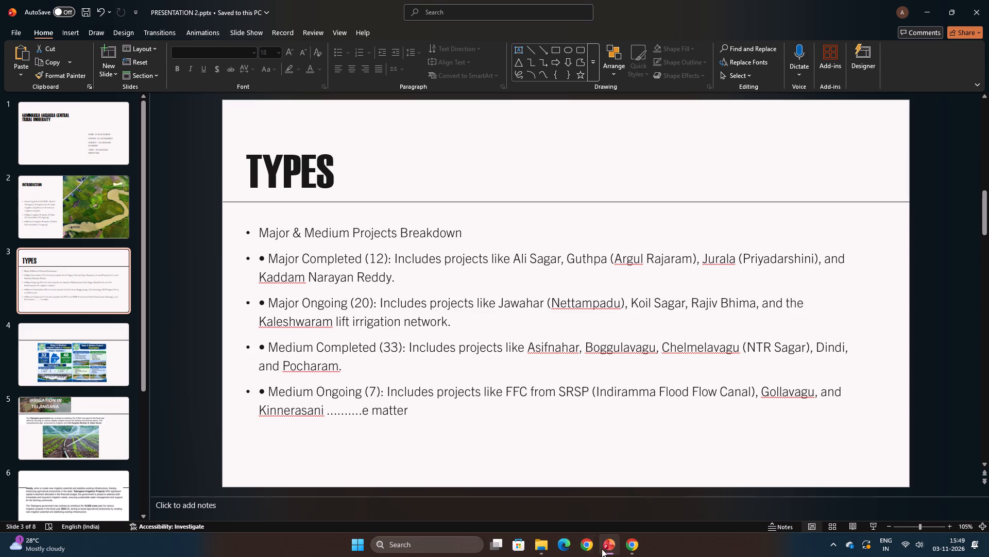
click(637, 544)
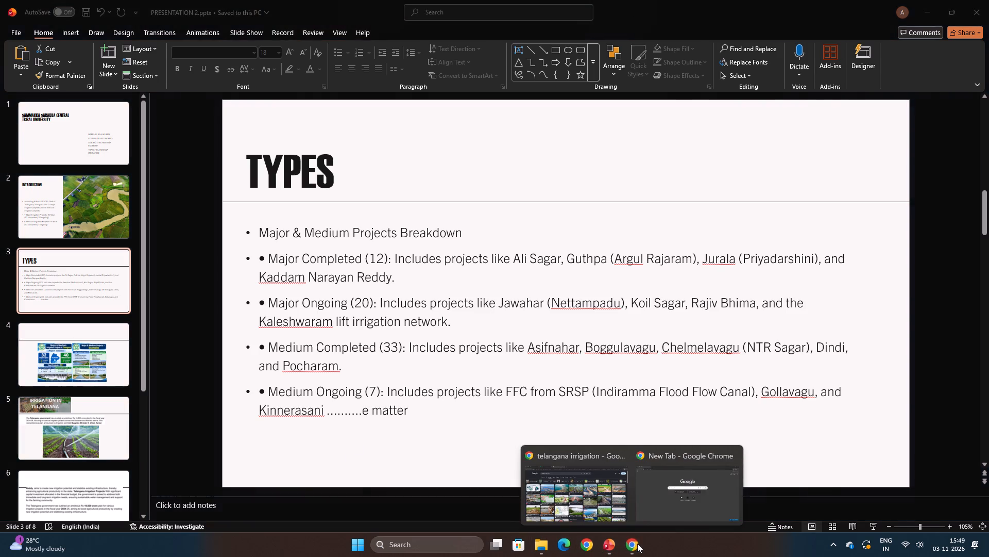
click(618, 504)
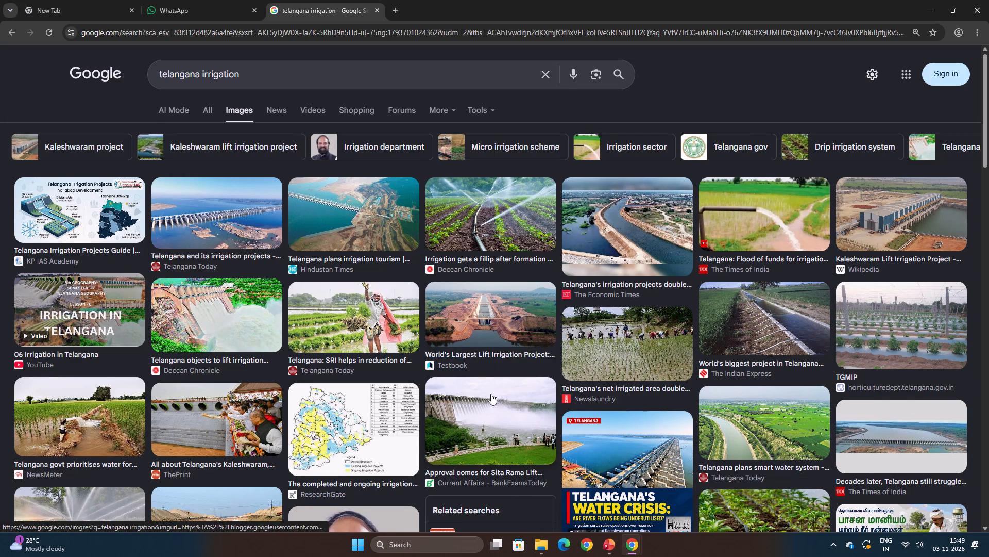
scroll(491, 394, down, 1)
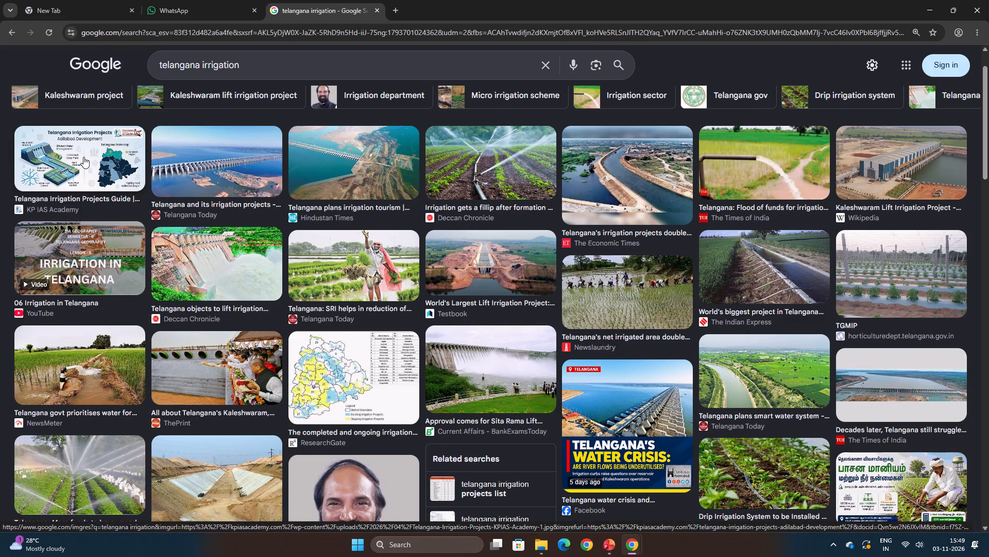
scroll(83, 157, up, 1)
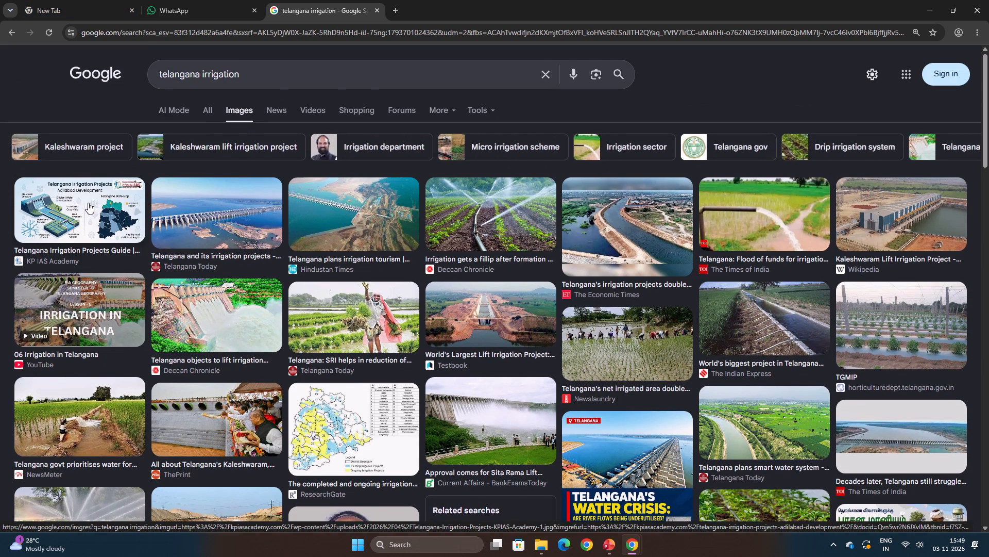
scroll(731, 308, down, 2)
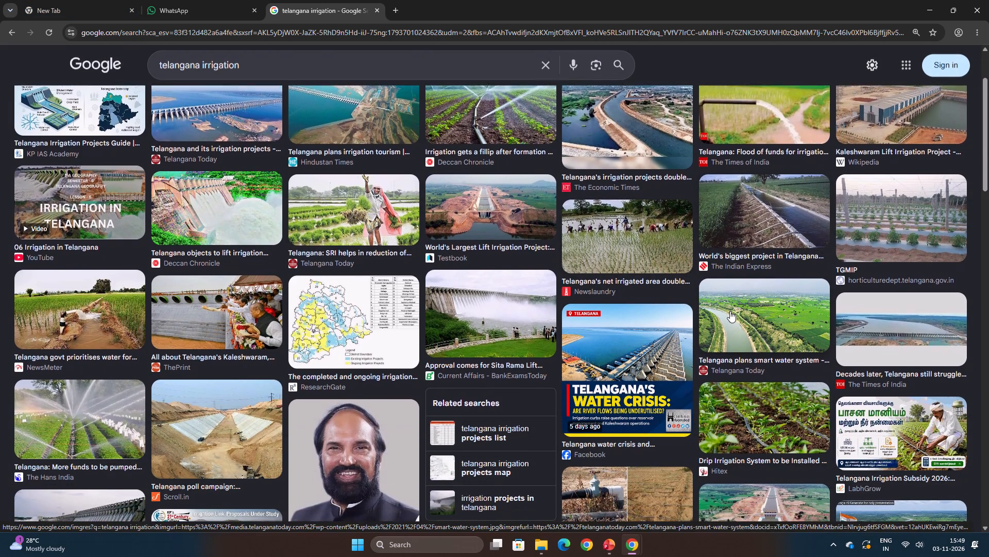
scroll(730, 311, down, 5)
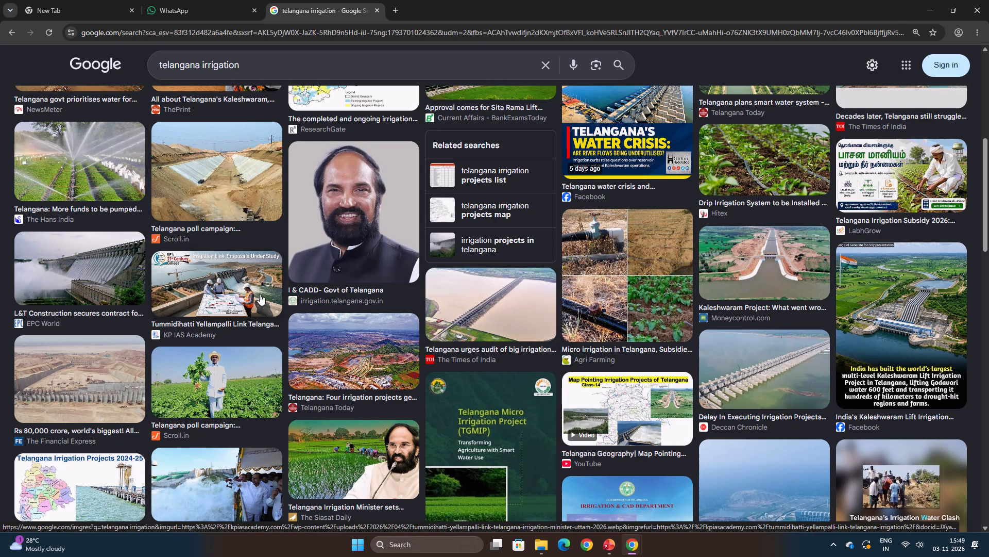
right_click(98, 484)
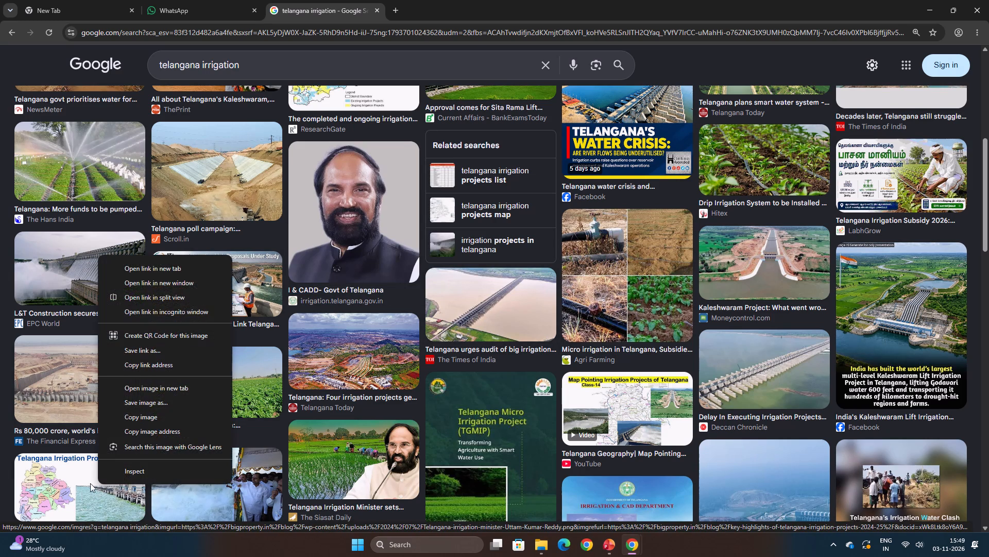
drag(18, 474, 26, 481)
click(26, 481)
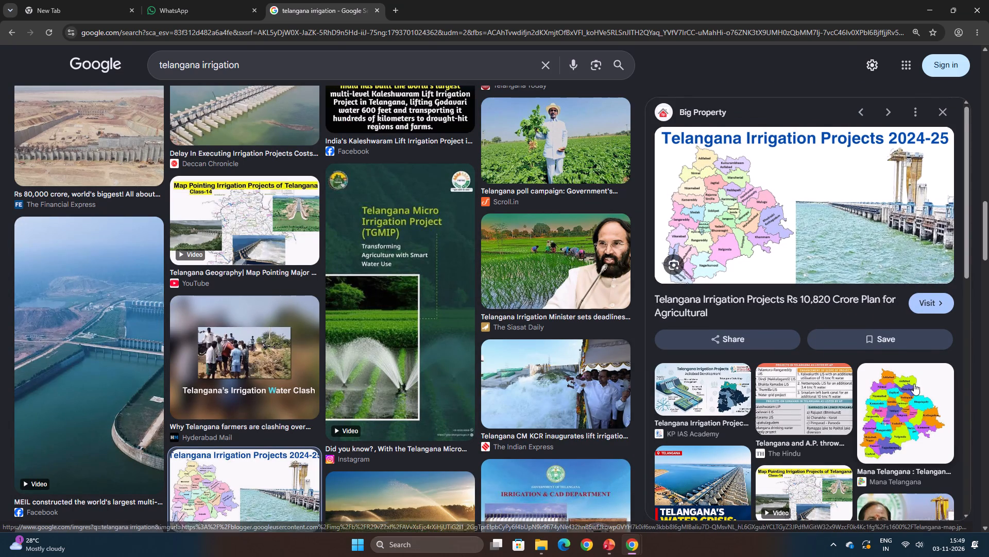
Copy the related "Map Pointing Irrigation Projects of Telangana" image and paste it as a picture onto slide 3 in PowerPoint.
scroll(911, 395, down, 2)
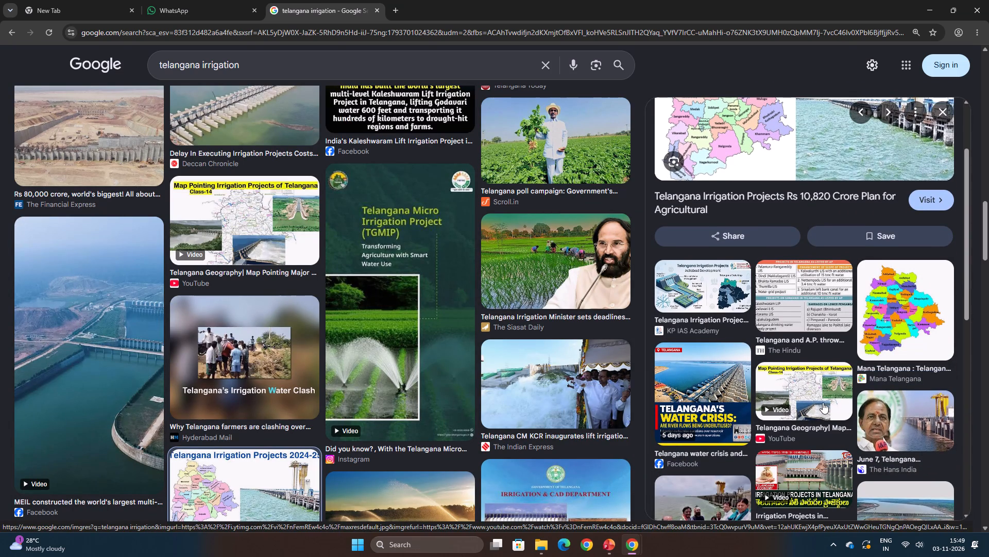
scroll(819, 401, down, 1)
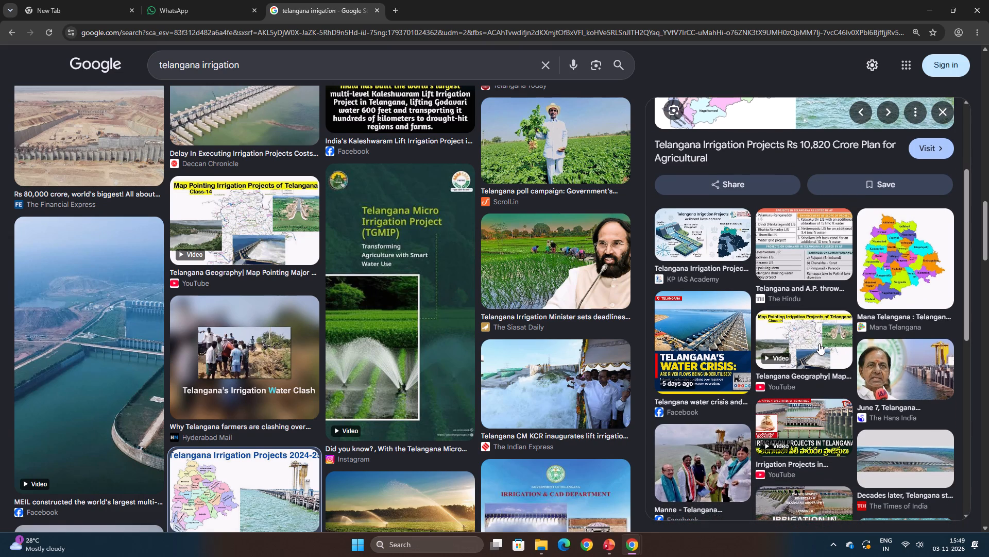
right_click(819, 343)
click(877, 272)
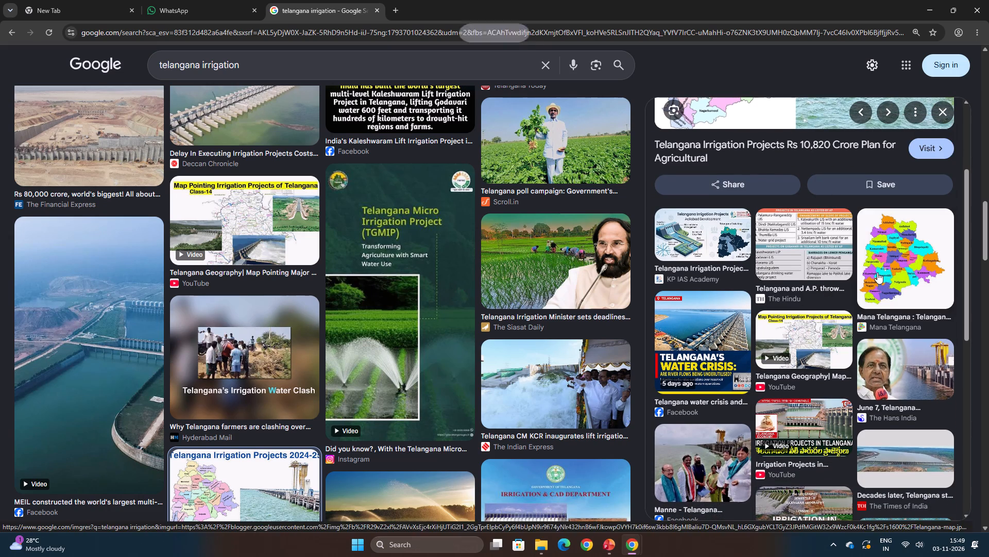
click(606, 539)
right_click(760, 214)
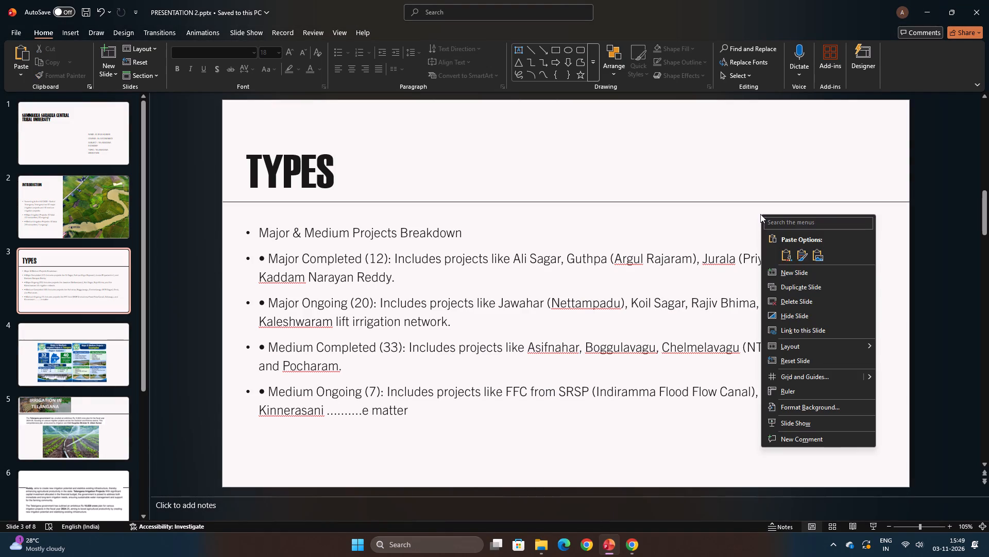
click(812, 257)
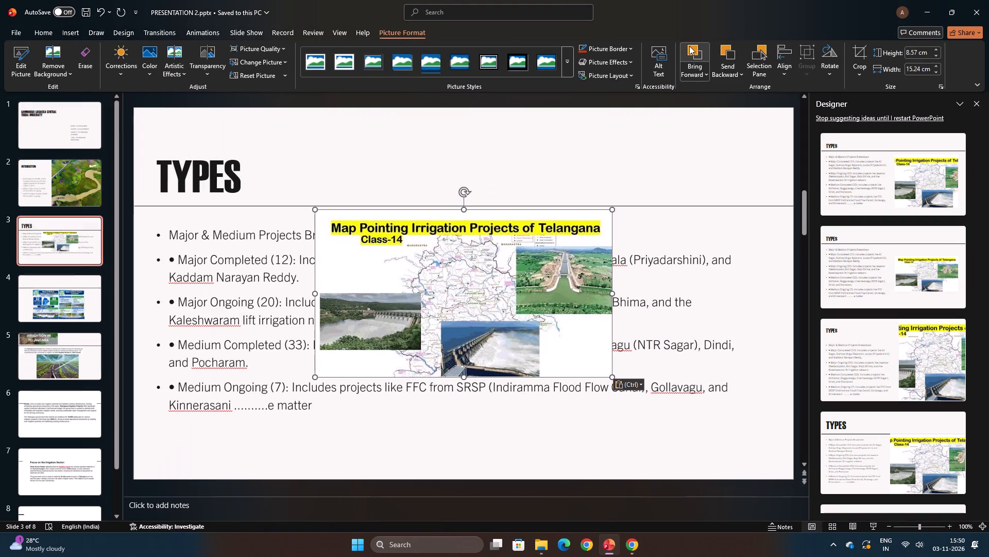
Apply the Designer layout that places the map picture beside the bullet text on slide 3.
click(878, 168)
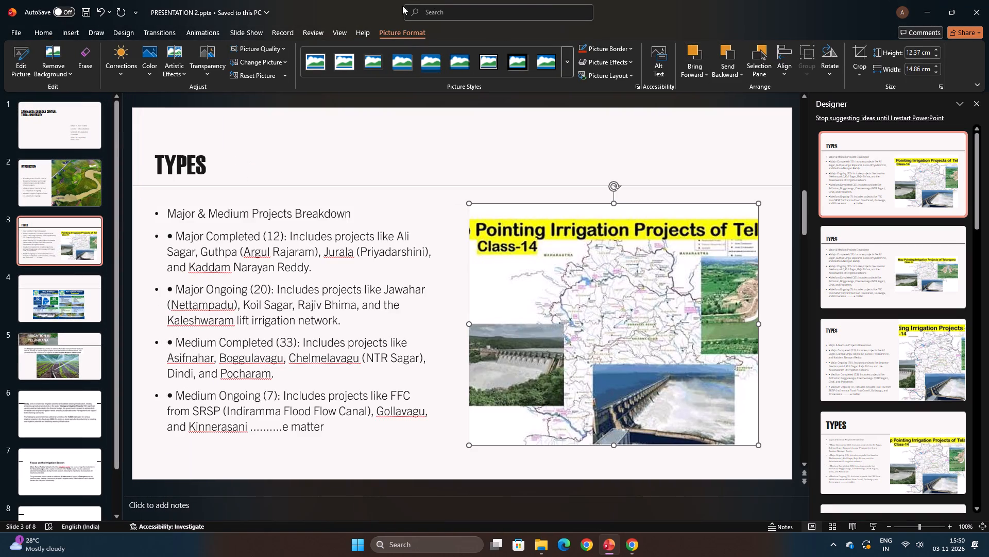
Apply the near-black theme with blue and purple accents to the presentation, and apply it again to selected slide 3.
click(129, 31)
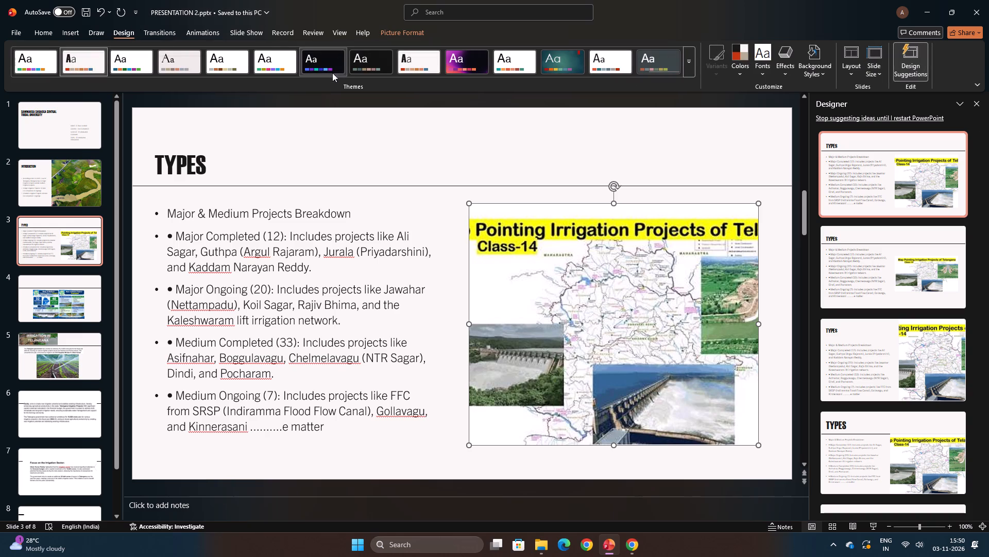
click(337, 62)
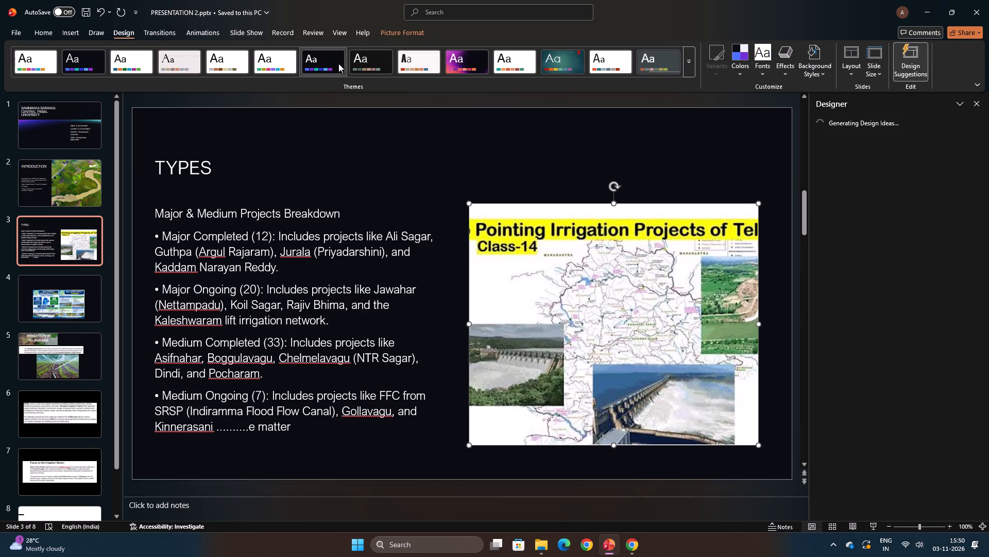
right_click(328, 62)
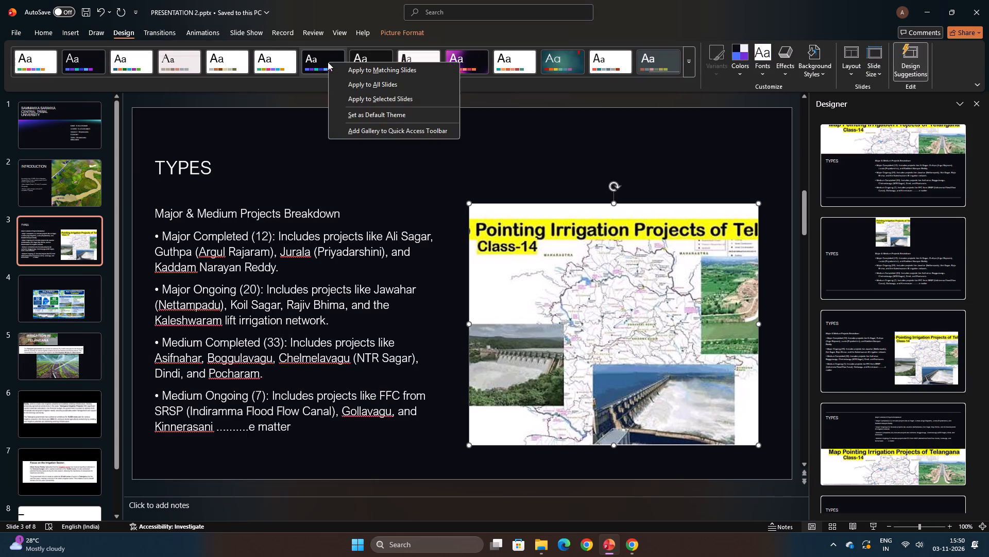
click(401, 100)
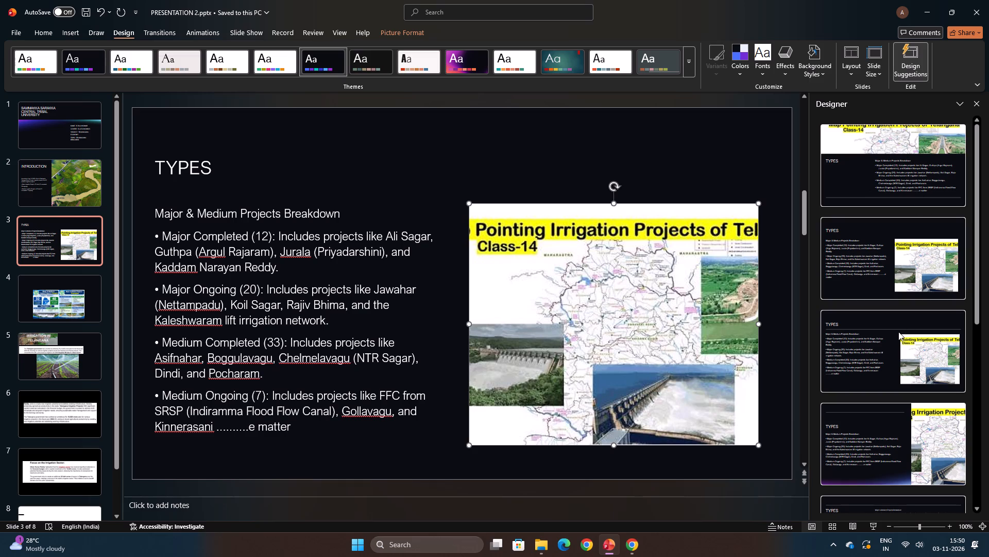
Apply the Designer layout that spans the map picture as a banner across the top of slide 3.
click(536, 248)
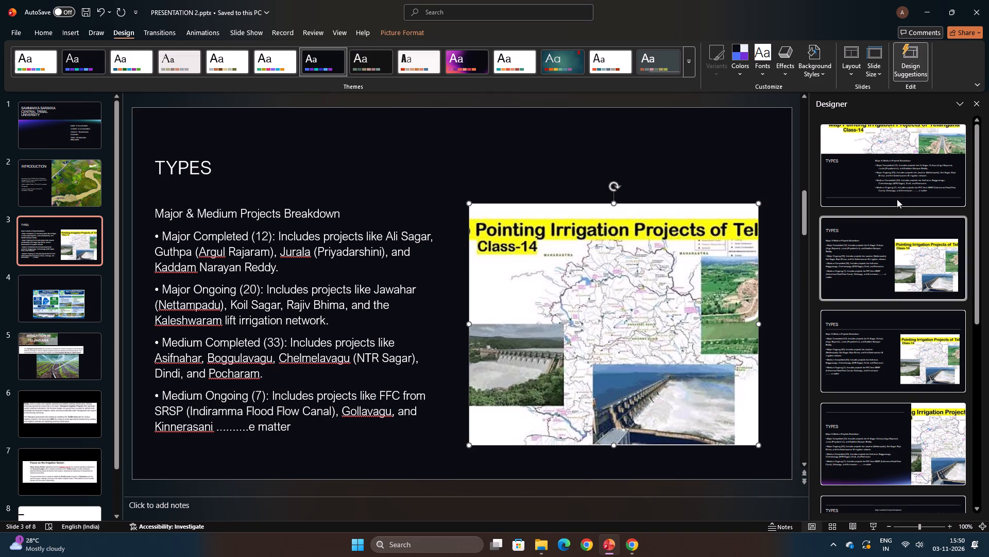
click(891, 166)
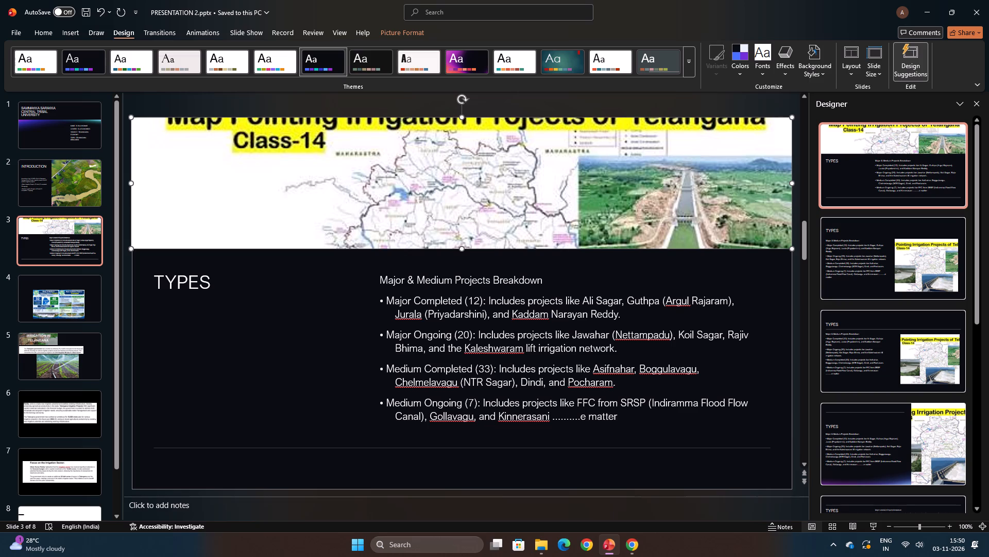
Apply the Designer layout with the map picture against the slide's right edge and a blue-purple gradient below the text.
scroll(864, 425, down, 8)
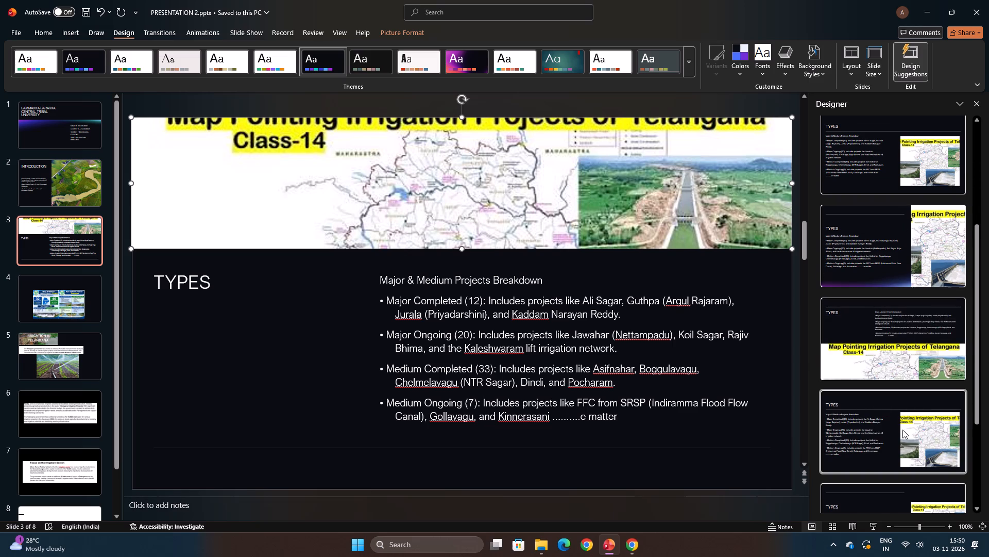
scroll(906, 433, down, 9)
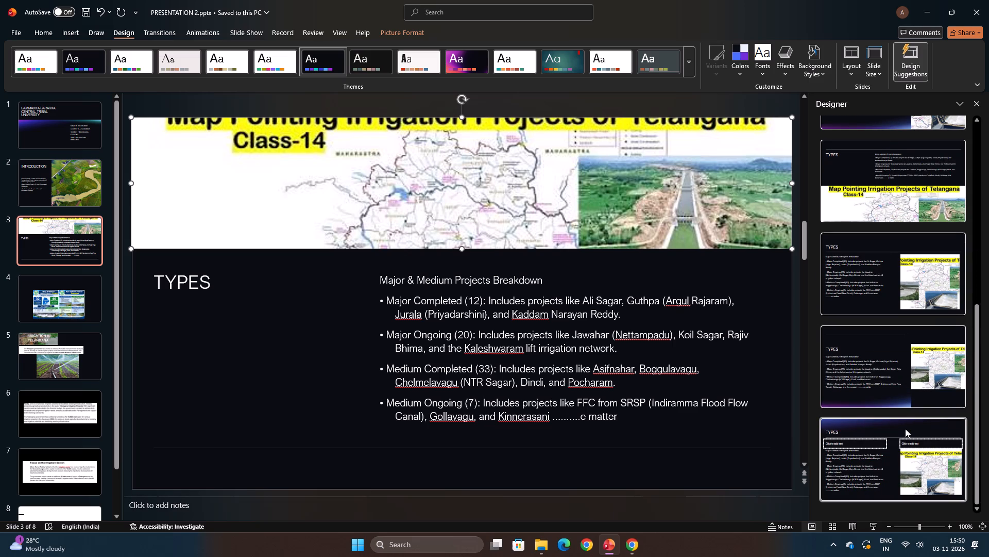
scroll(905, 429, down, 1)
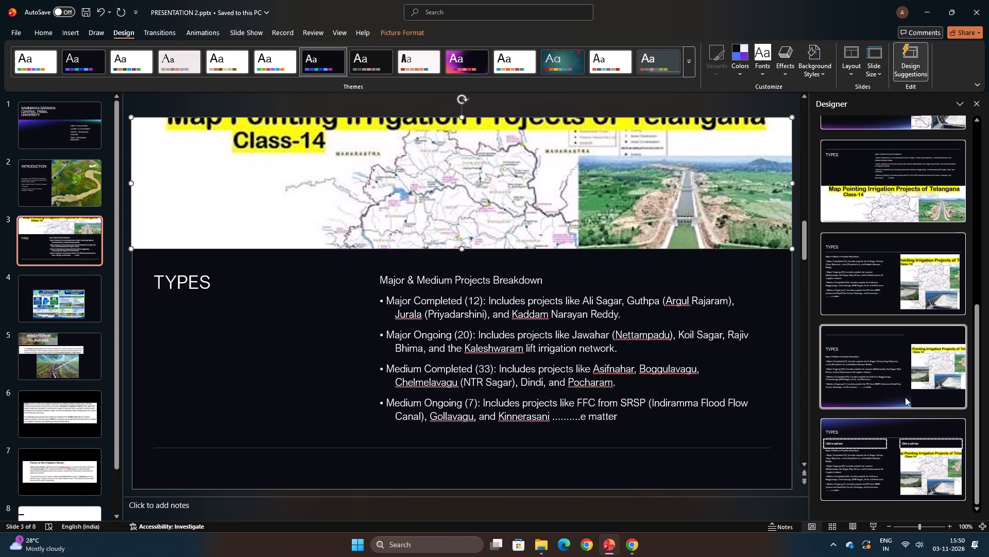
click(902, 391)
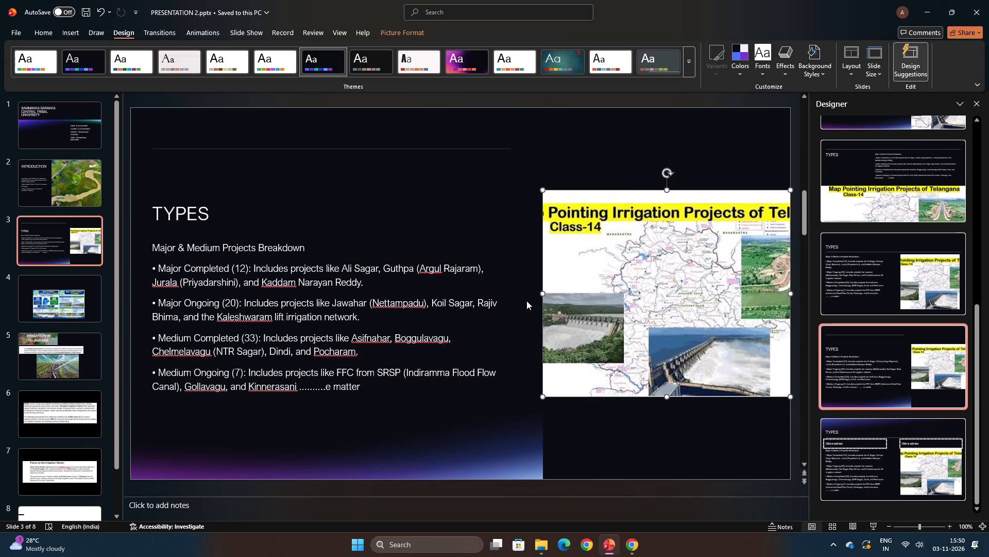
Stretch the map picture's left edge slightly toward the bullet text on slide 3.
drag(542, 294, 537, 294)
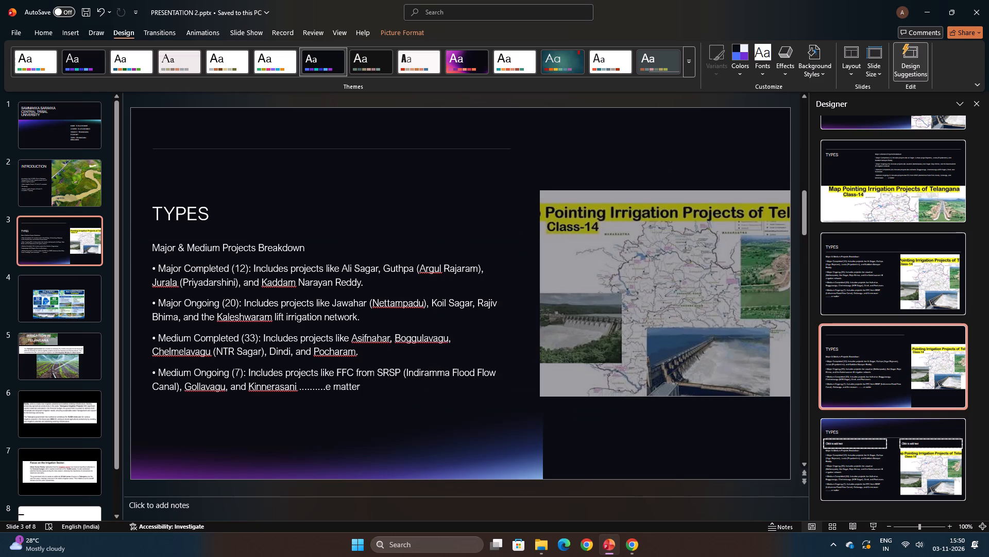
drag(537, 294, 522, 297)
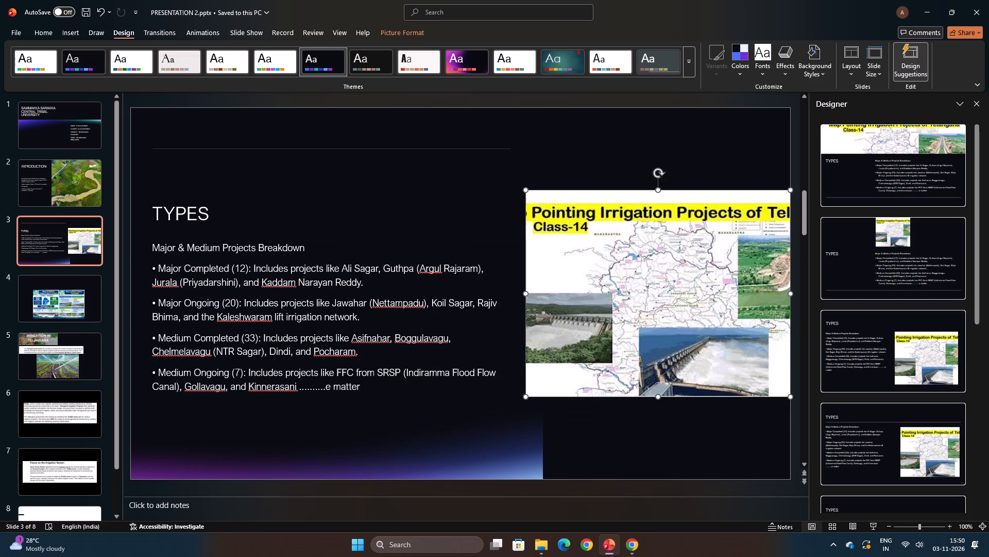
Crop the map picture to remove the "Map Pointing Irrigation Projects" heading and widen the crop on both sides to include the hidden areas.
right_click(660, 201)
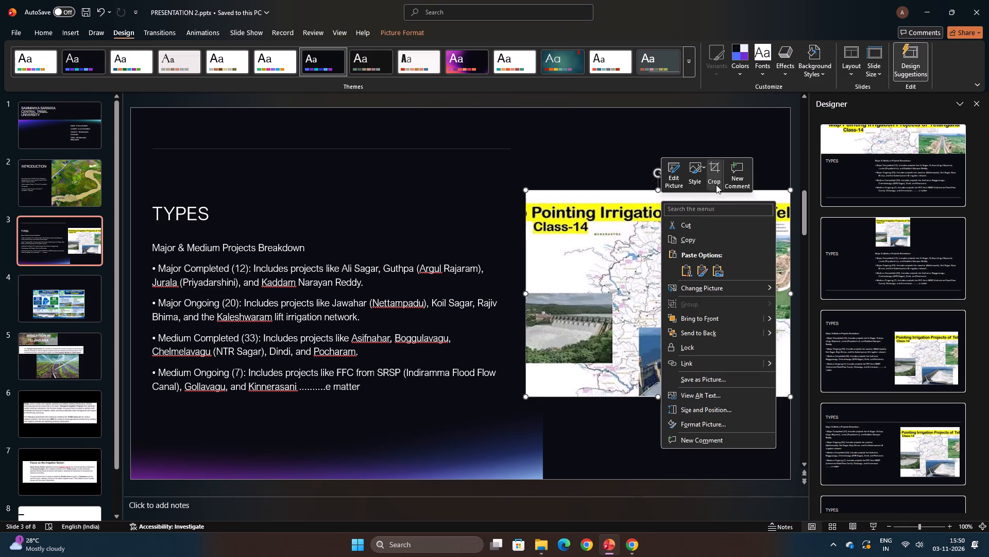
click(717, 182)
click(666, 187)
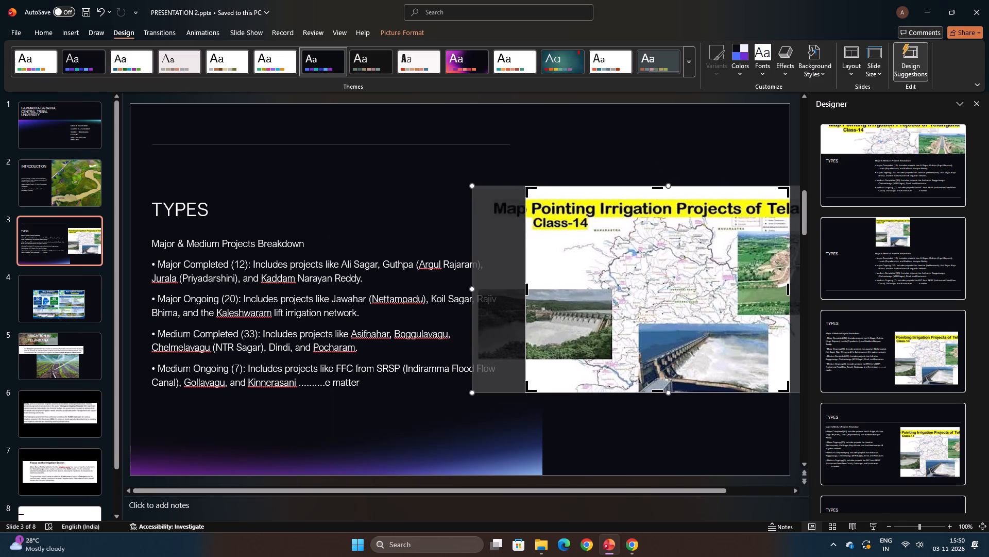
drag(659, 188, 648, 226)
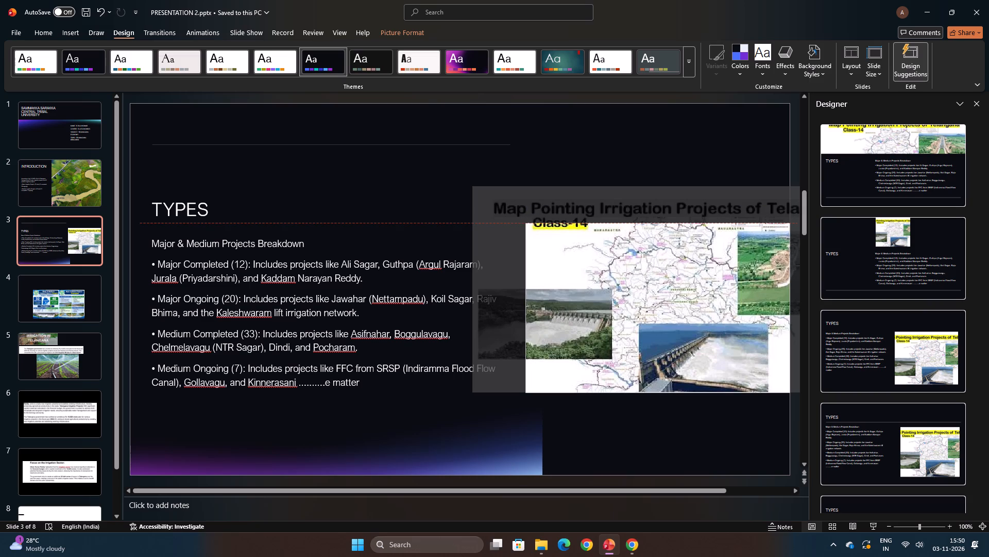
drag(648, 226, 650, 228)
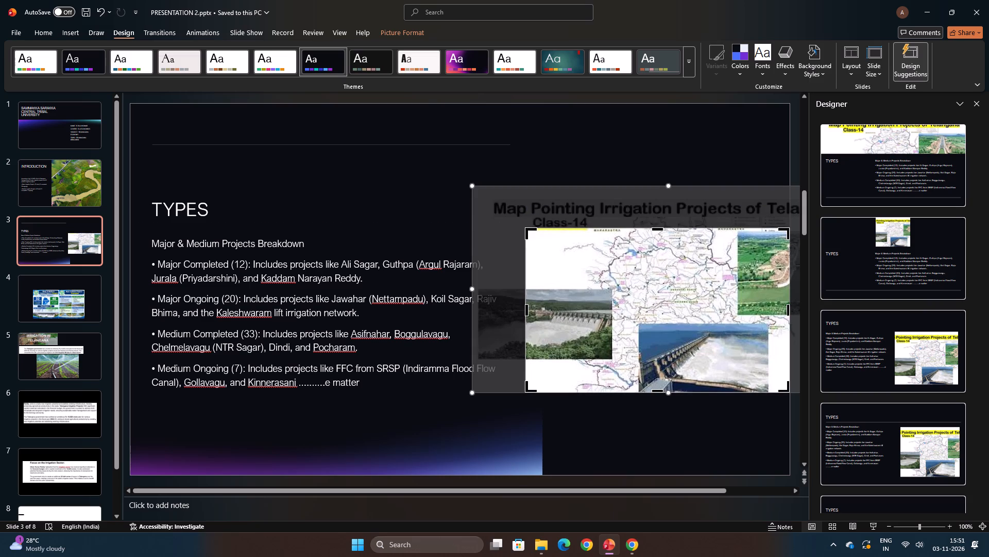
drag(789, 306, 802, 306)
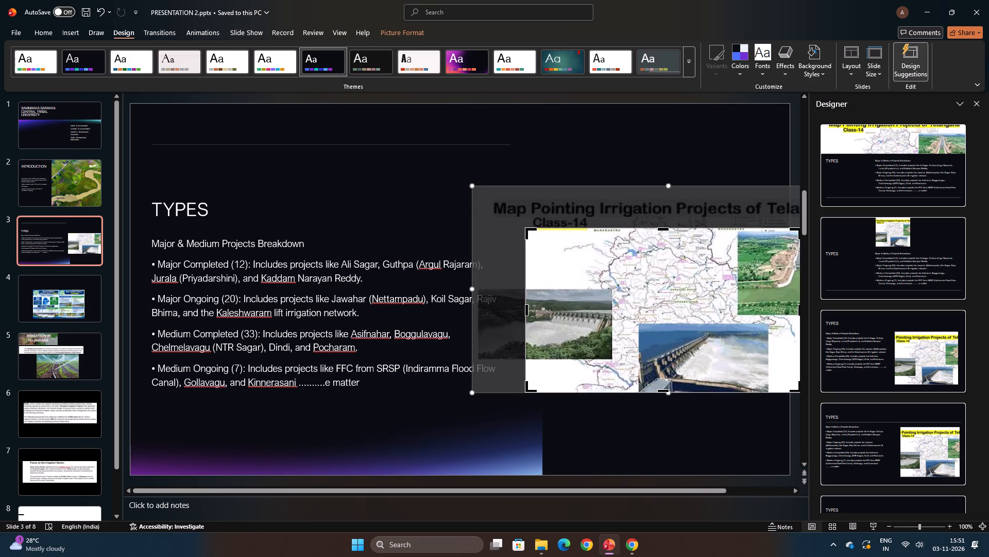
drag(527, 310, 477, 305)
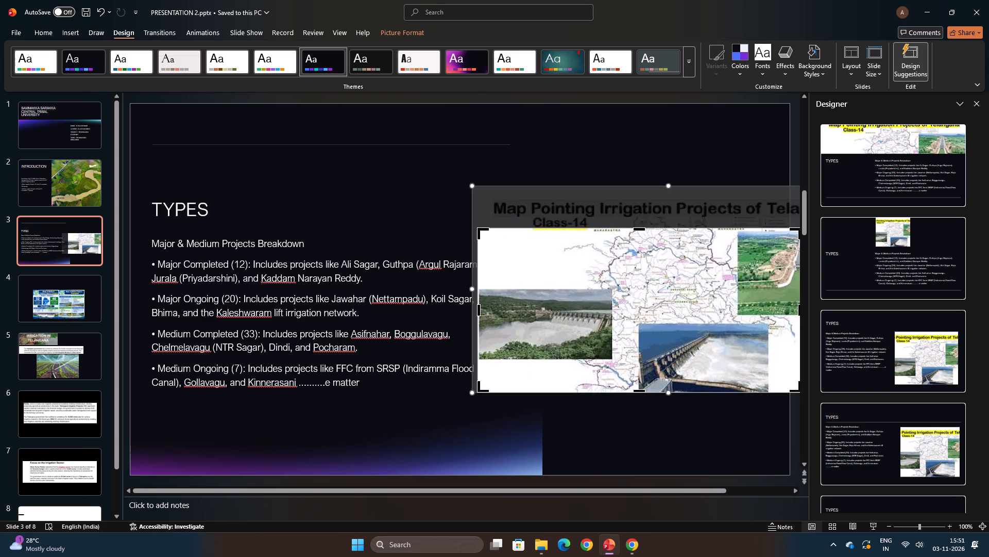
click(708, 292)
click(625, 445)
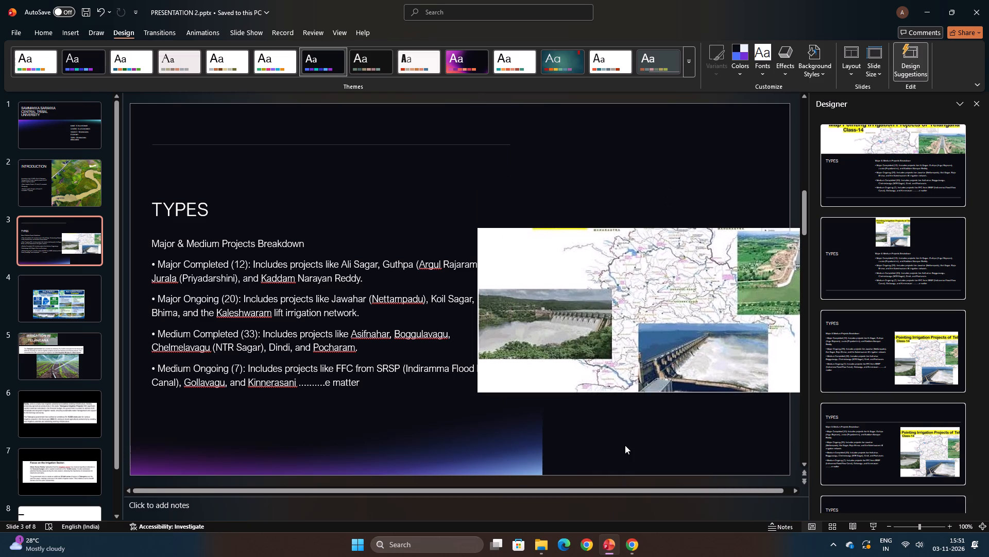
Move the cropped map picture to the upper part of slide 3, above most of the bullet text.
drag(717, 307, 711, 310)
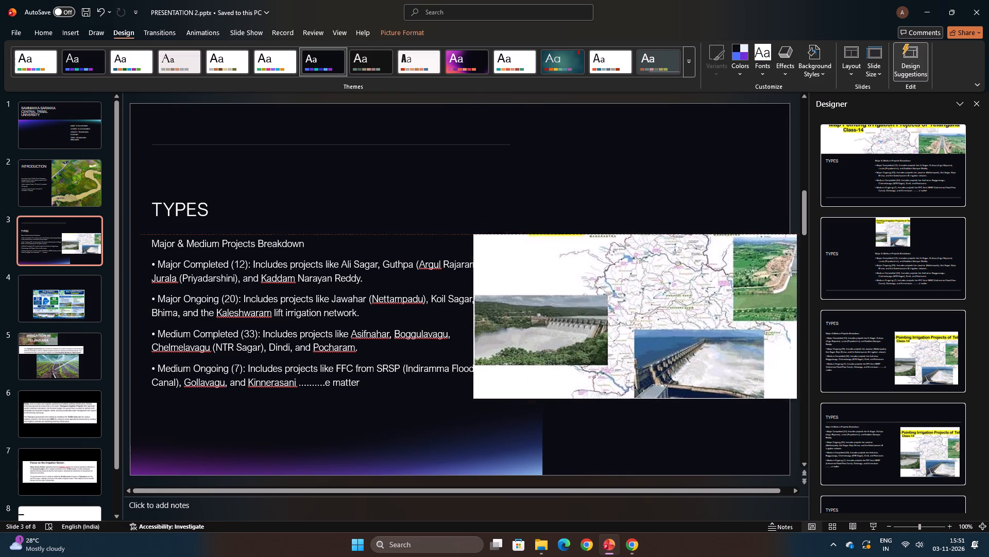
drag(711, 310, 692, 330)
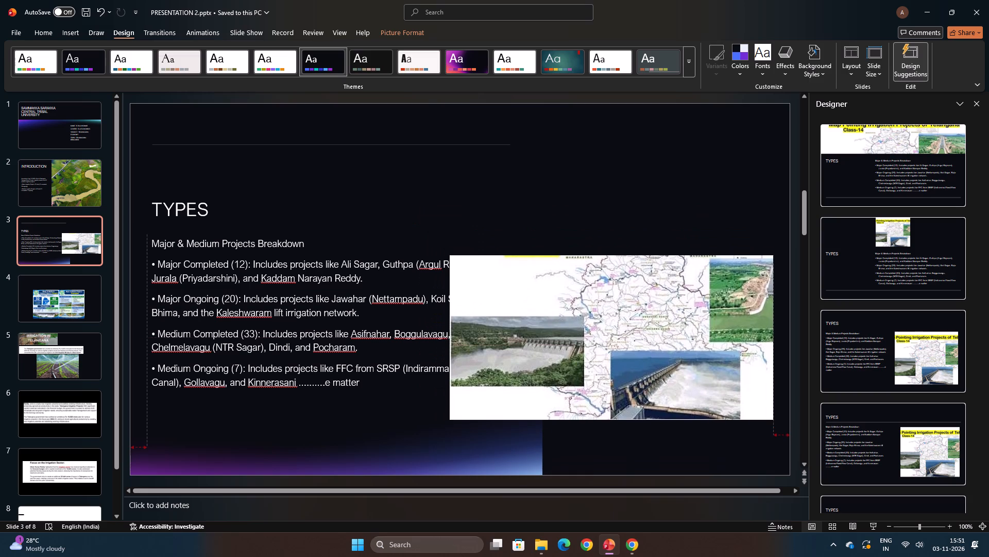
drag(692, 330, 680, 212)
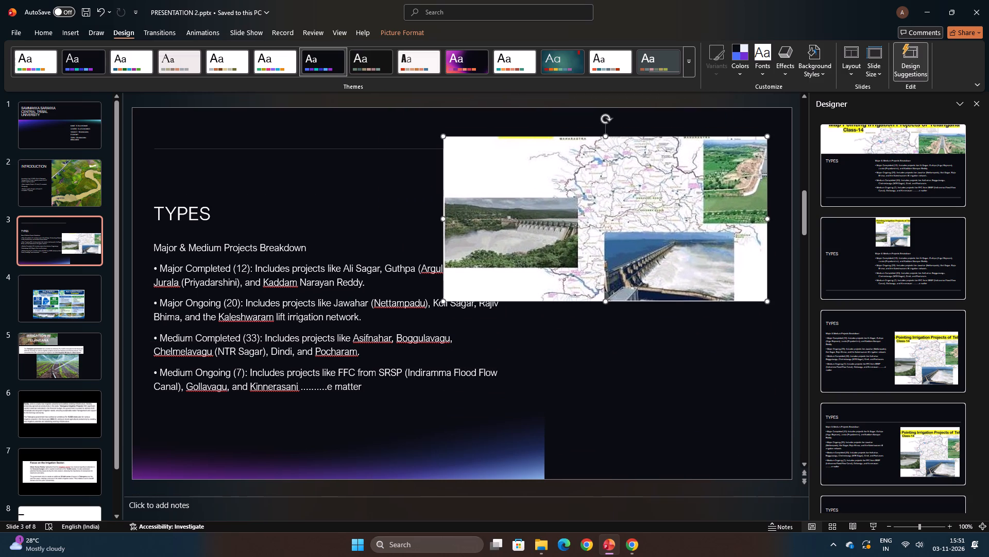
Apply the plain dark Designer layout placing the map picture beside the bullet text on slide 3, and move the picture slightly up toward the slide's right edge.
click(909, 72)
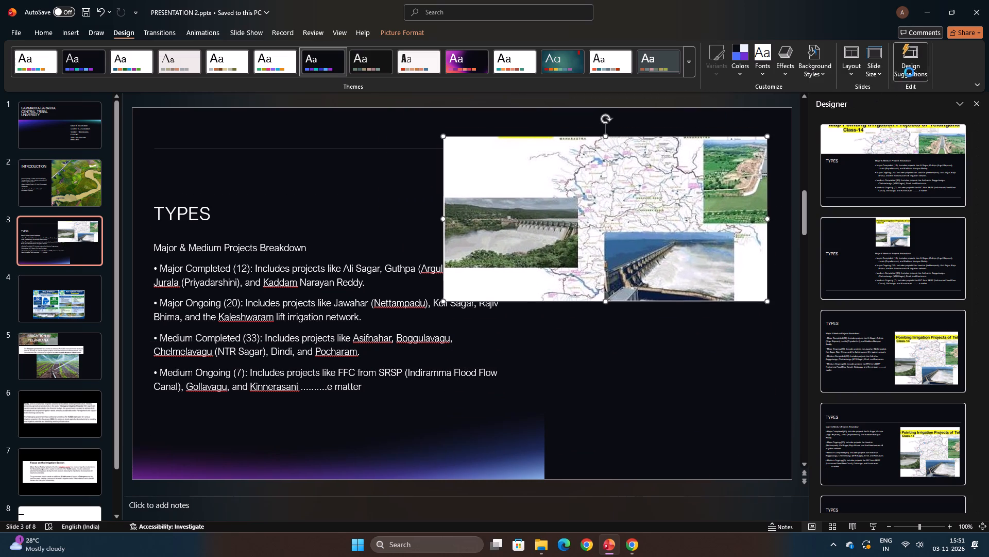
click(913, 81)
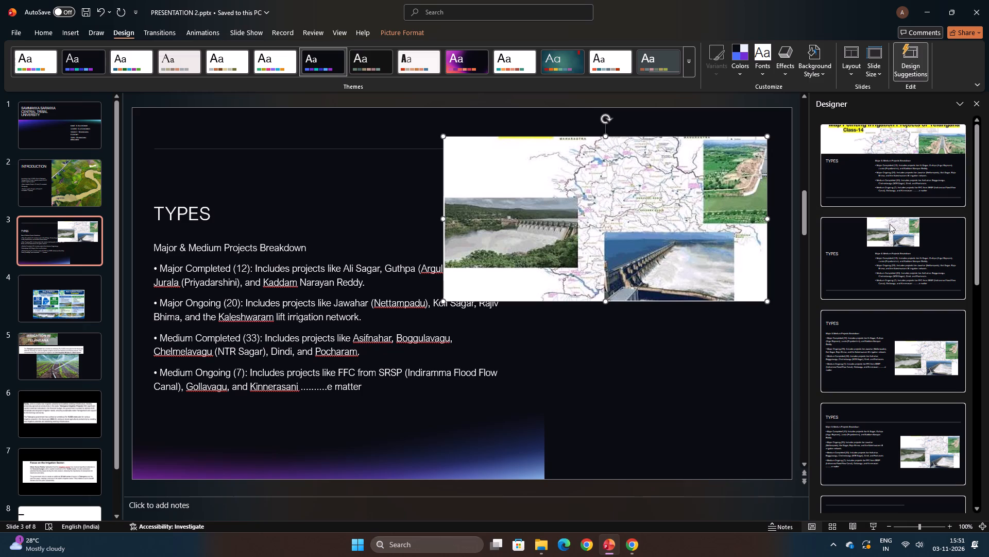
click(873, 337)
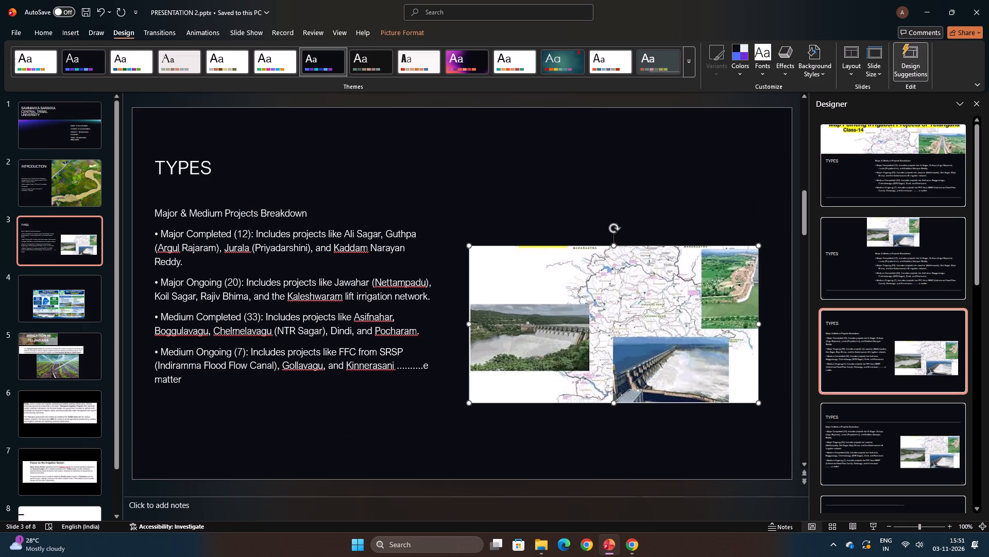
drag(622, 270, 638, 223)
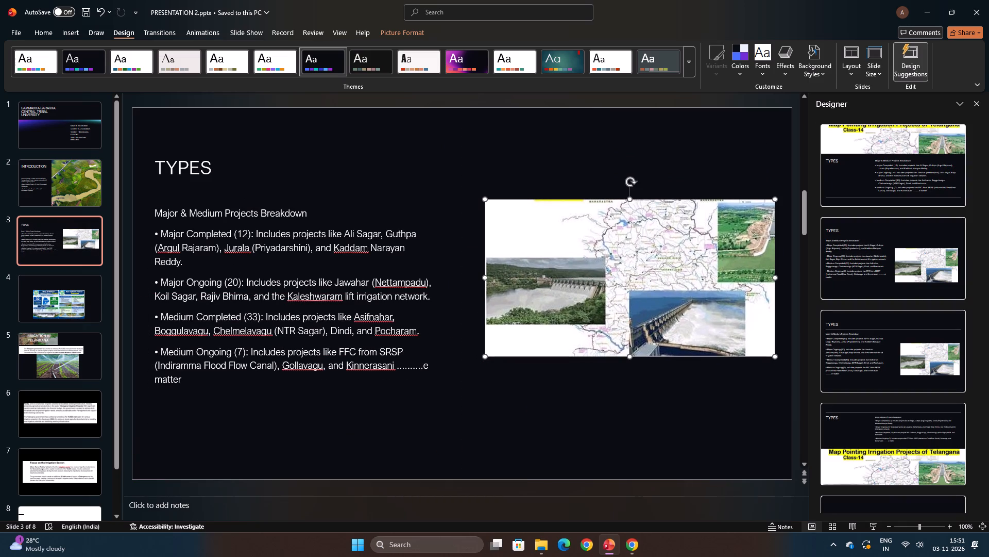
Try side-by-side and banner Designer layouts on slide 4, settling on the full-slide infographic with a blue gradient over its left half.
click(83, 291)
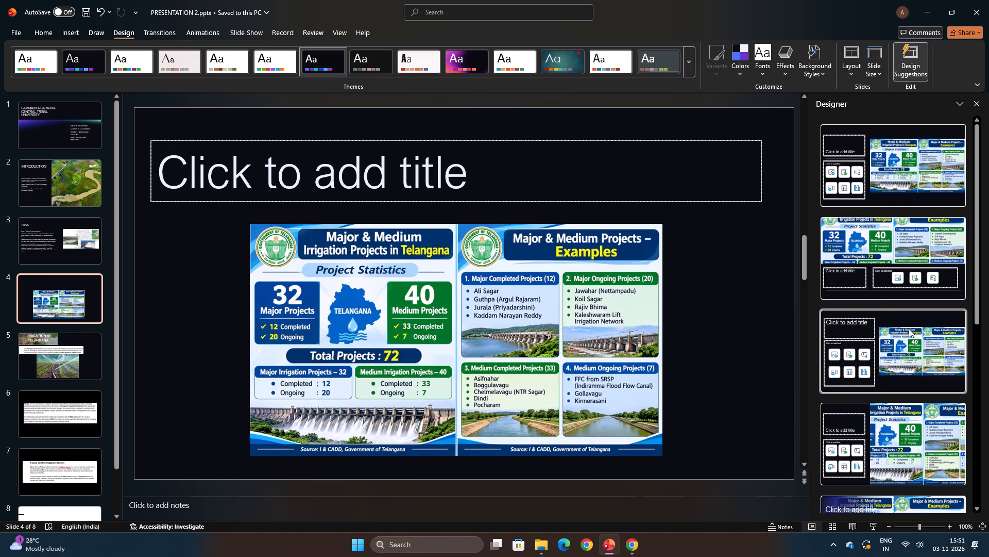
drag(881, 382, 878, 390)
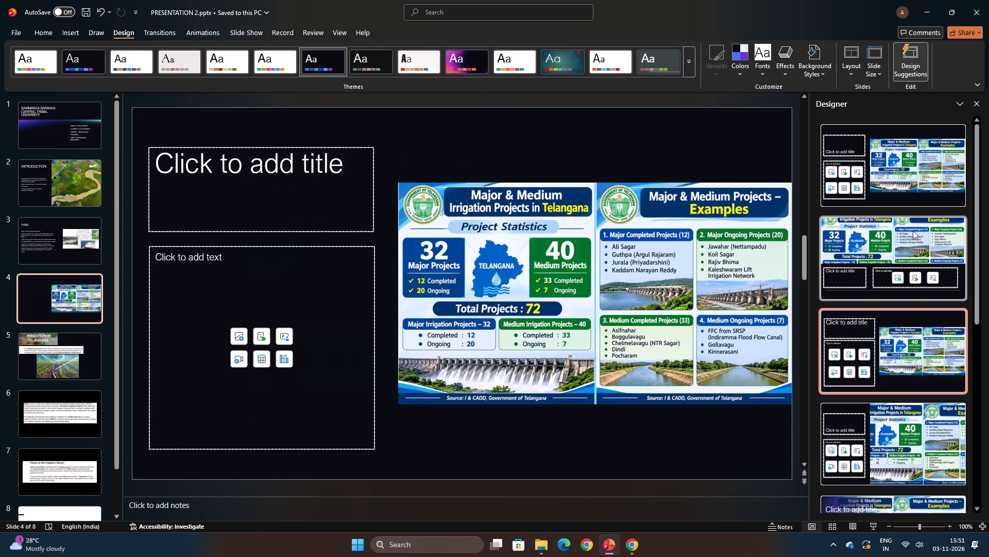
click(913, 231)
scroll(874, 385, down, 7)
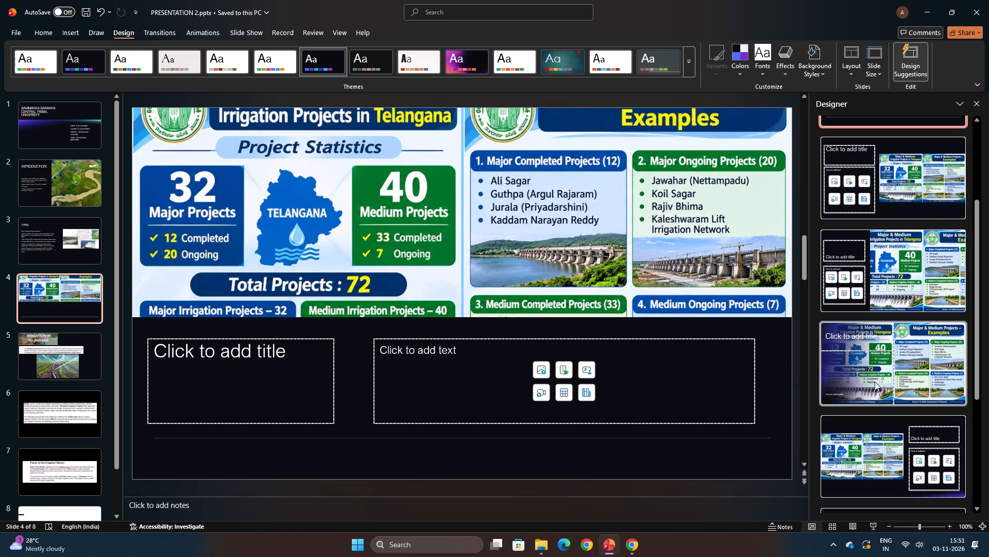
scroll(875, 382, down, 1)
click(879, 357)
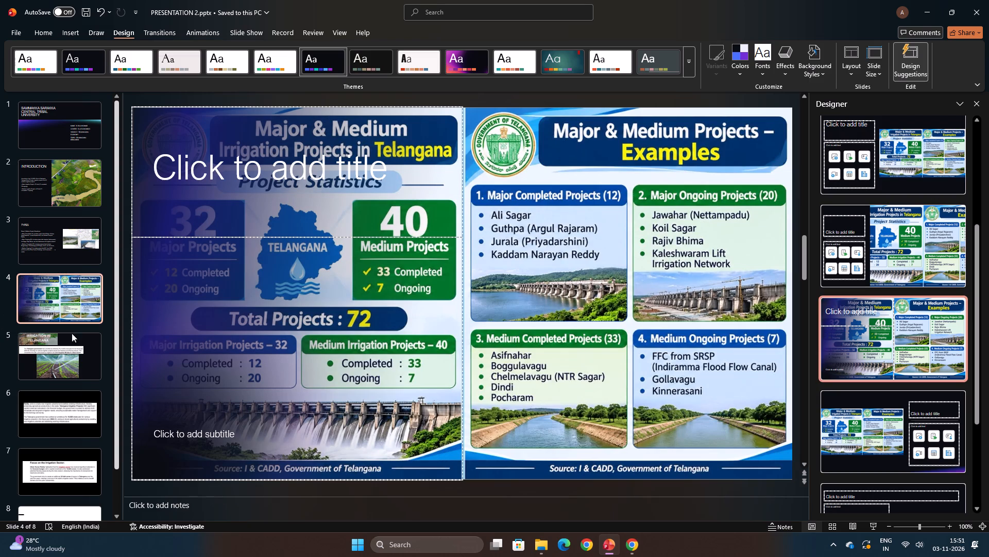
Stretch the "IRRIGATION IN TELANGANA" header picture on slide 5 to the slide's full width.
click(69, 352)
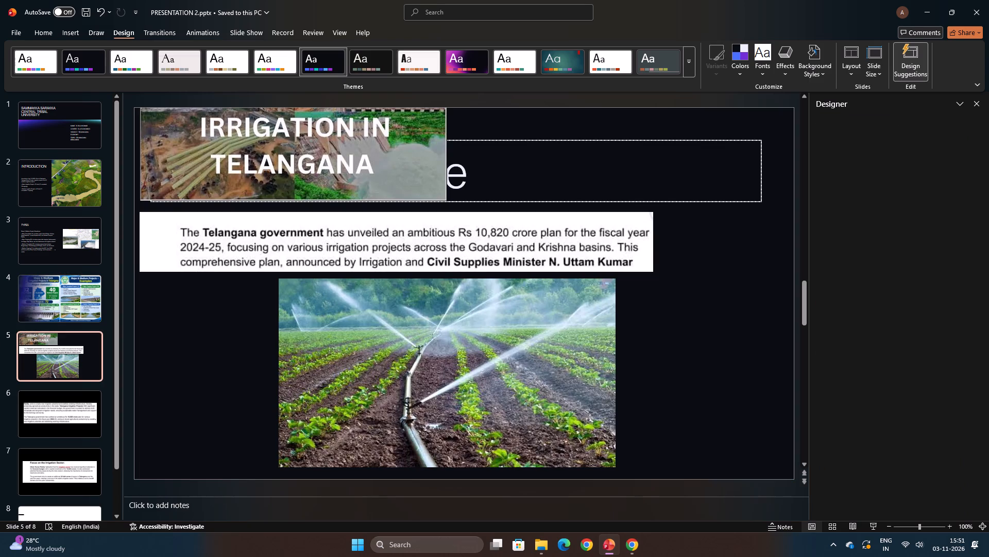
click(313, 166)
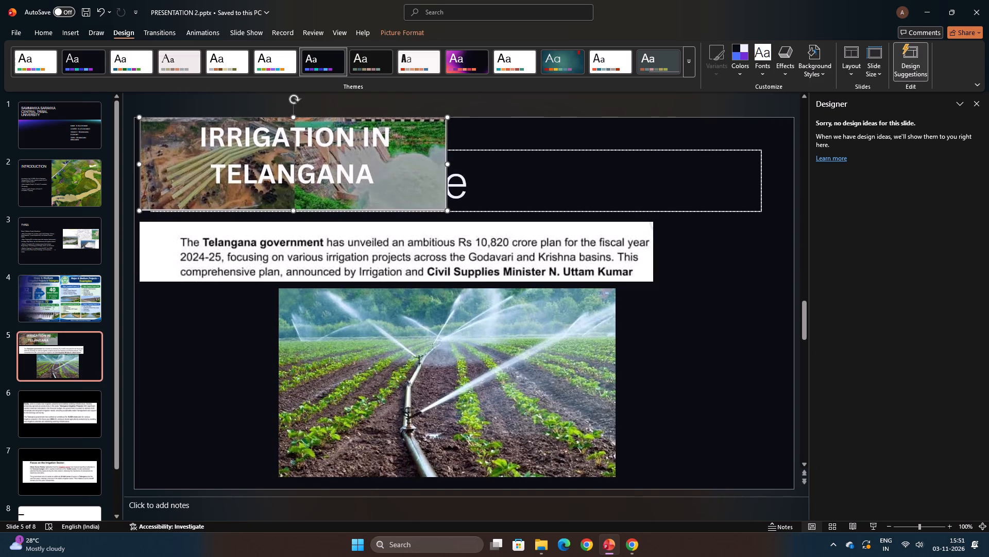
drag(448, 165, 782, 150)
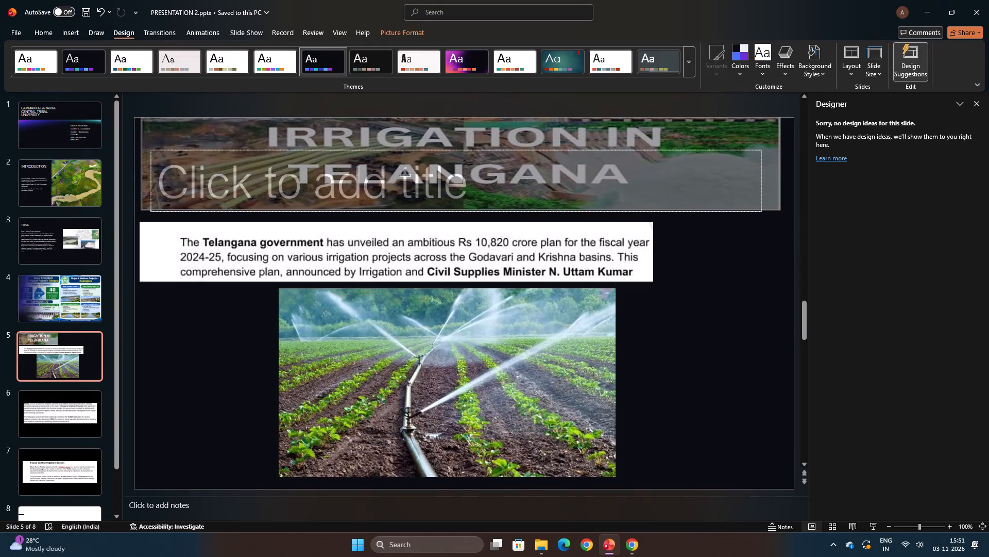
drag(782, 150, 792, 150)
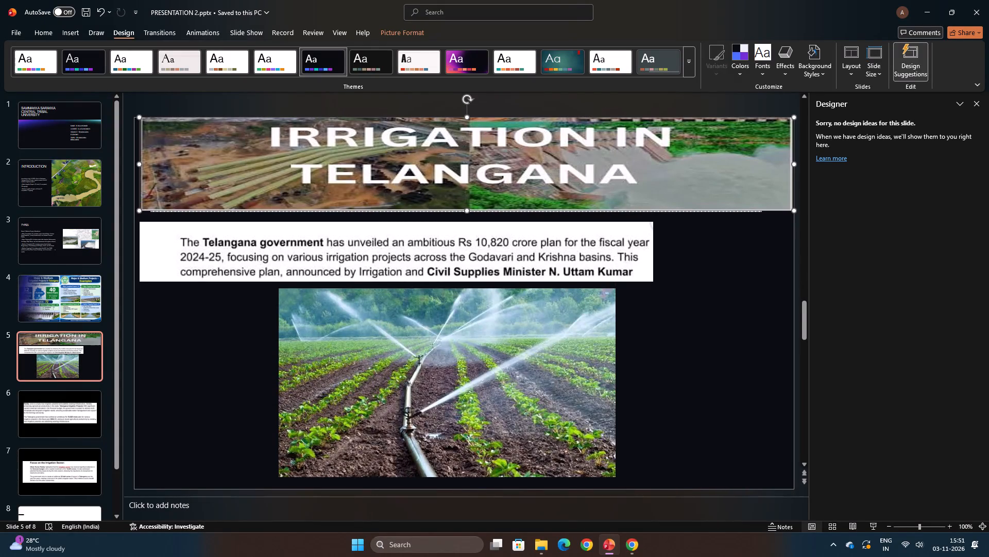
Reposition the sprinkler field picture on slide 5 near the horizontal centre, directly beneath the Telangana government text picture.
drag(490, 322, 648, 308)
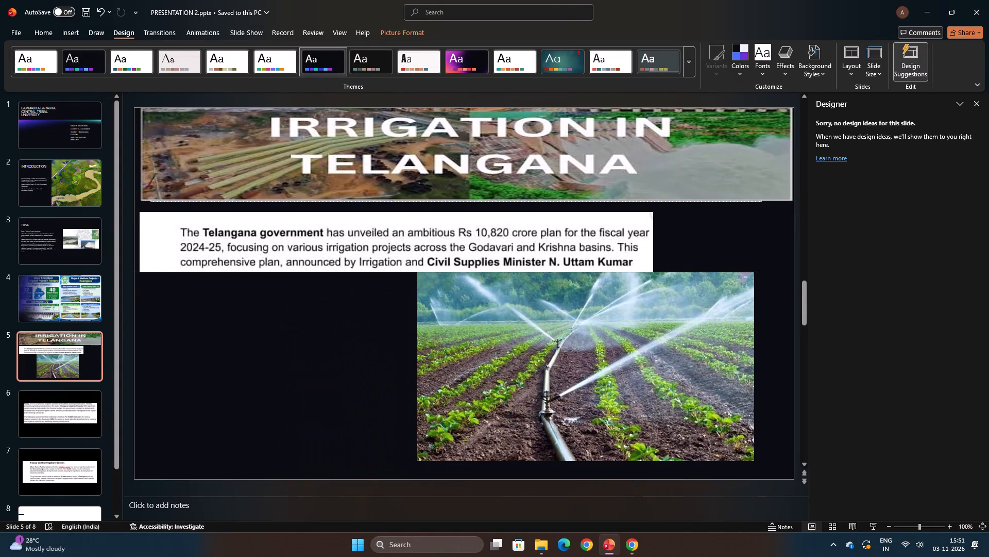
drag(648, 308, 655, 309)
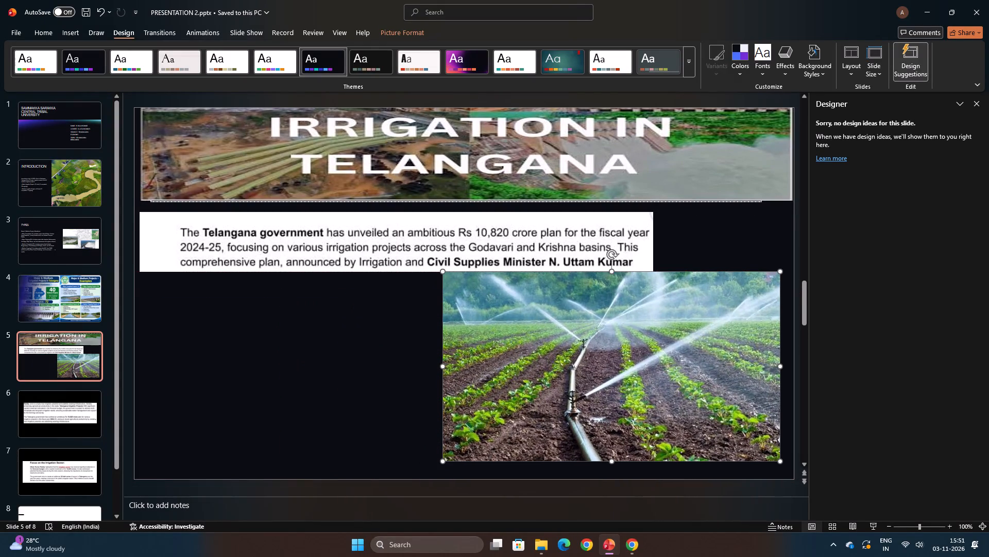
drag(590, 327, 455, 330)
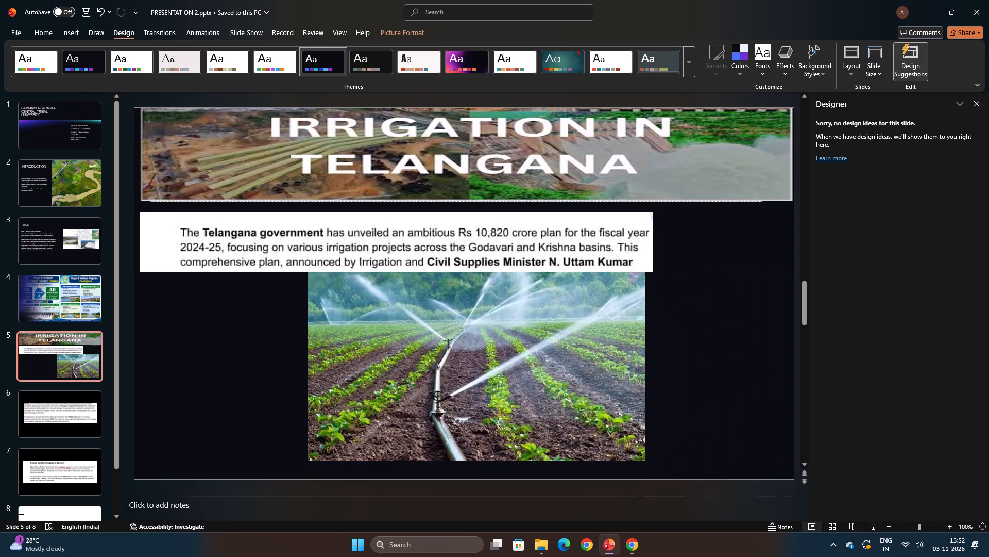
drag(455, 330, 455, 327)
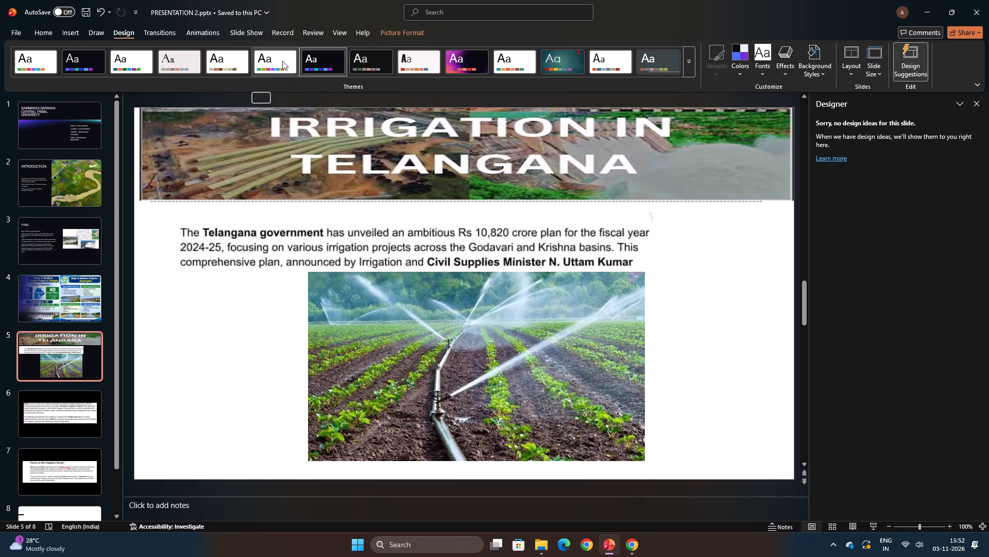
Apply the white-background theme with multicoloured accents to slide 5 only.
right_click(282, 61)
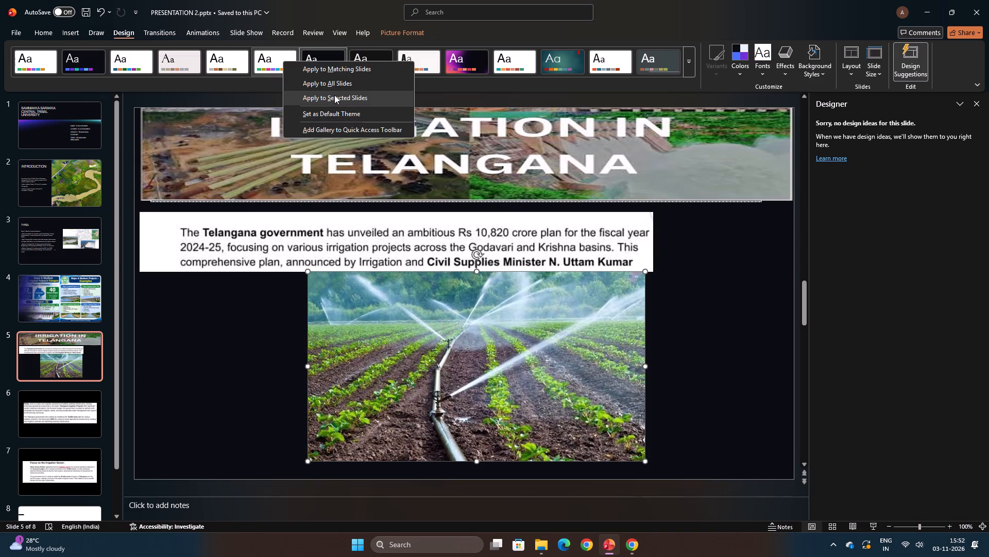
click(334, 95)
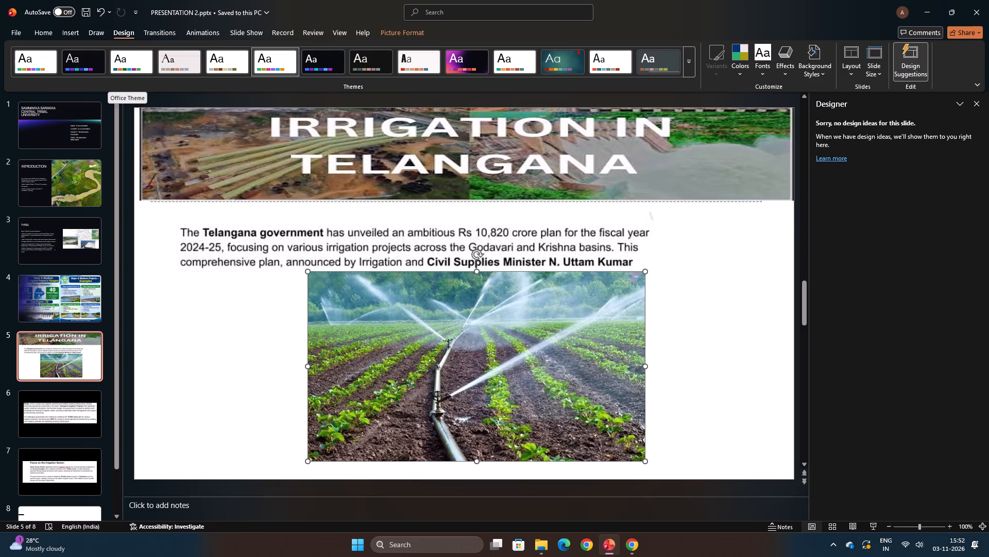
Delete slide 7, the black-background version of the "Focus on the Irrigation Sector" slide.
click(54, 404)
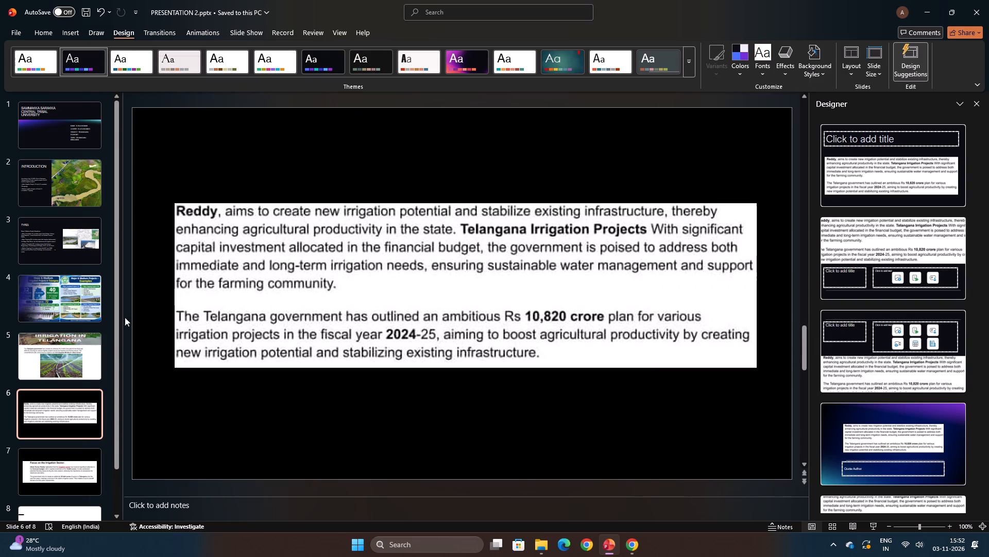
scroll(62, 491, down, 4)
click(53, 469)
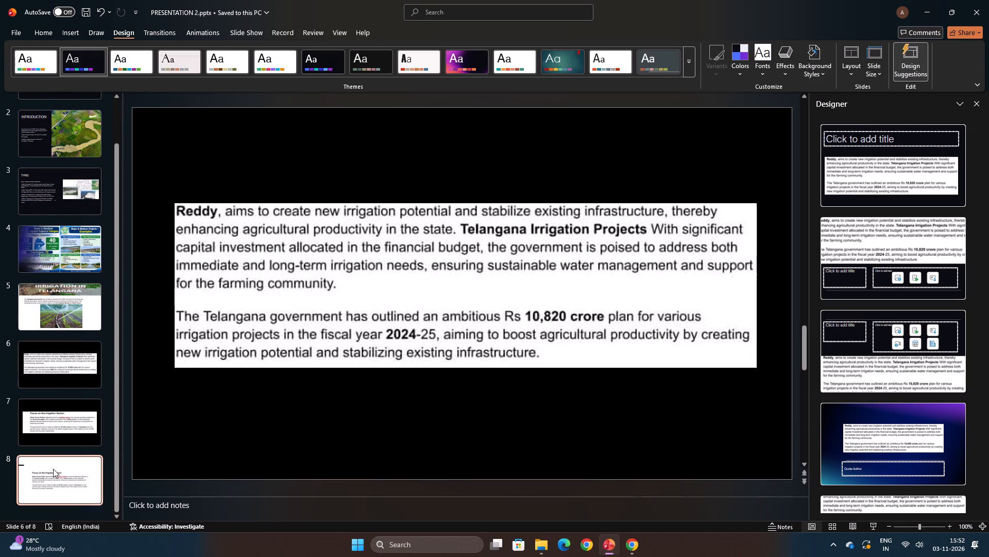
click(73, 436)
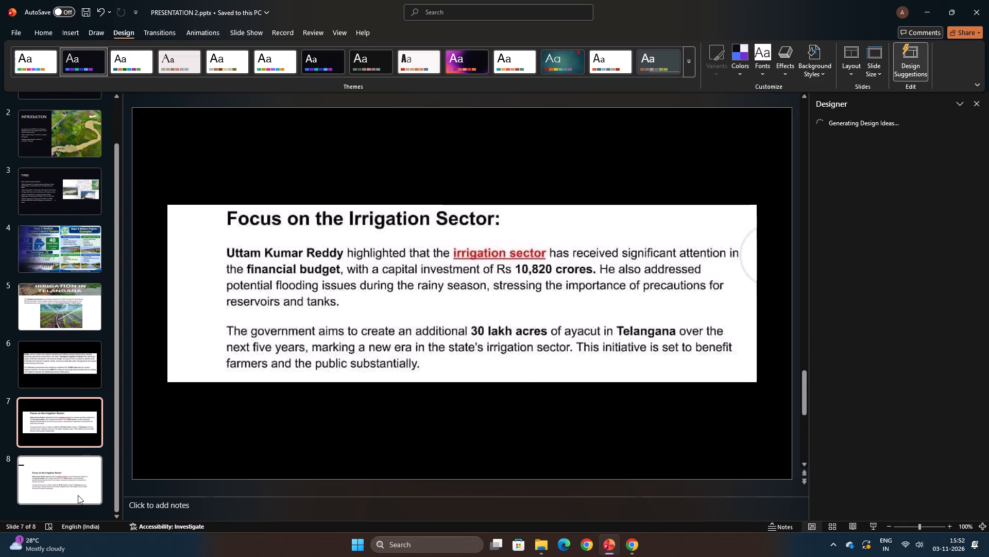
click(78, 495)
right_click(69, 433)
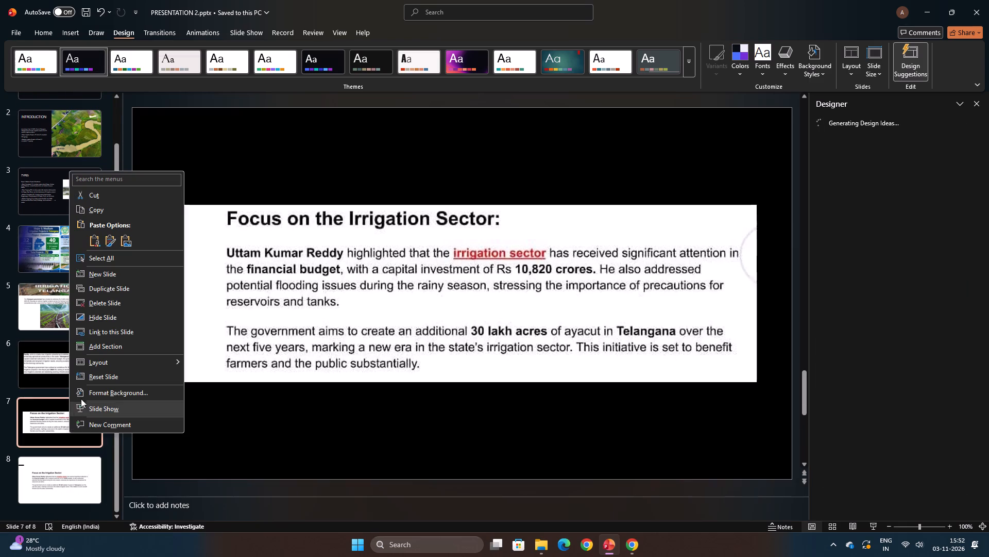
click(106, 298)
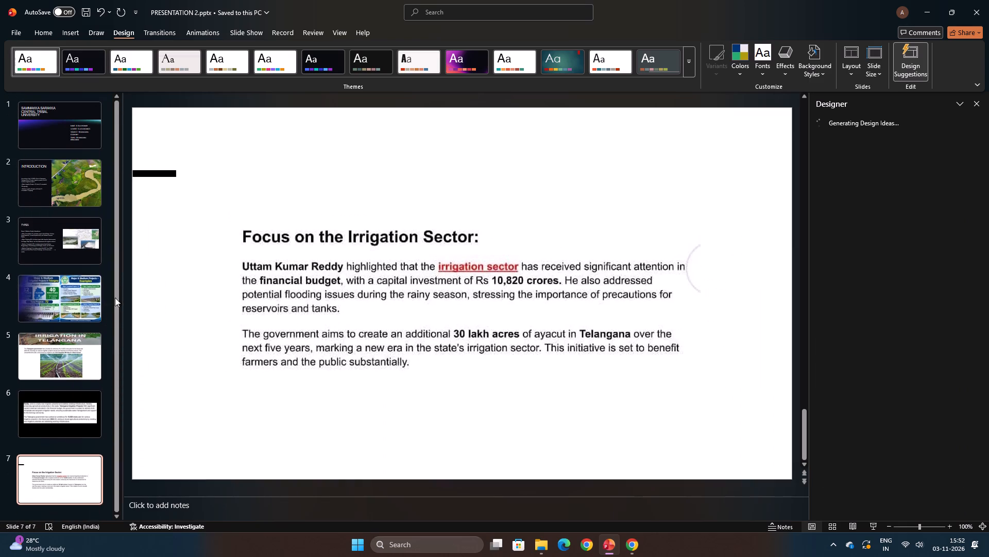
Try the banner Designer layout on slide 6, settling on the dark one with a title placeholder above the text picture.
click(45, 394)
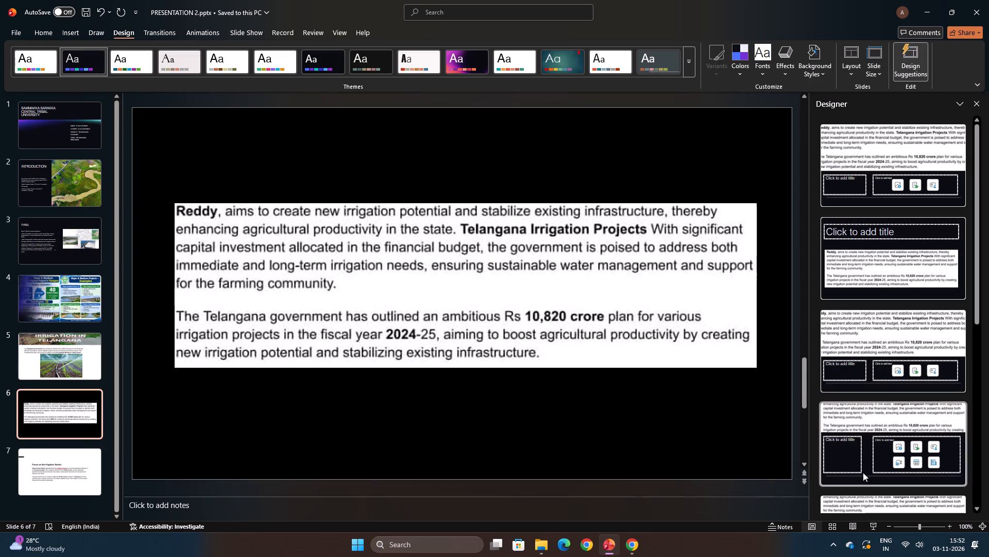
scroll(871, 454, down, 14)
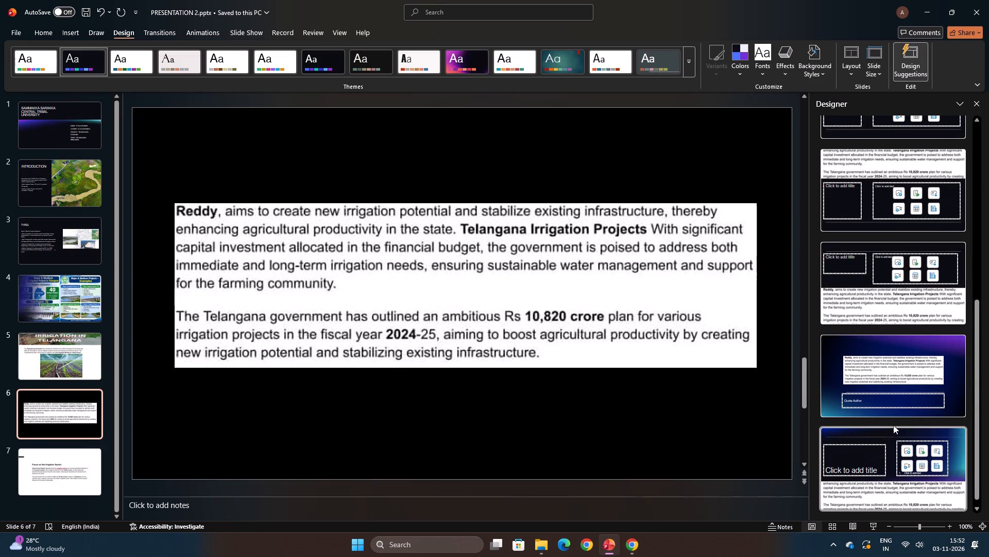
scroll(895, 420, down, 6)
scroll(892, 427, up, 4)
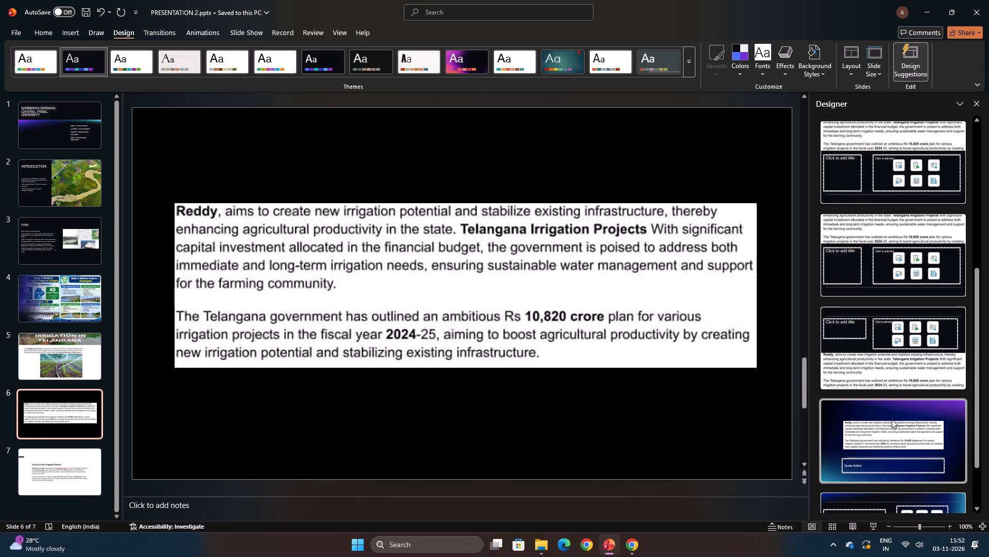
scroll(892, 419, up, 4)
click(897, 223)
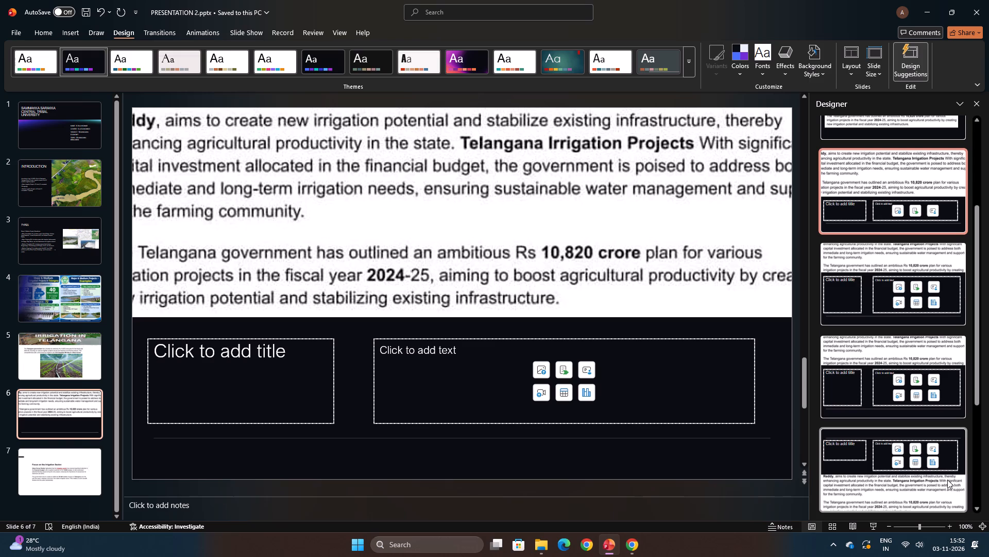
scroll(947, 480, up, 9)
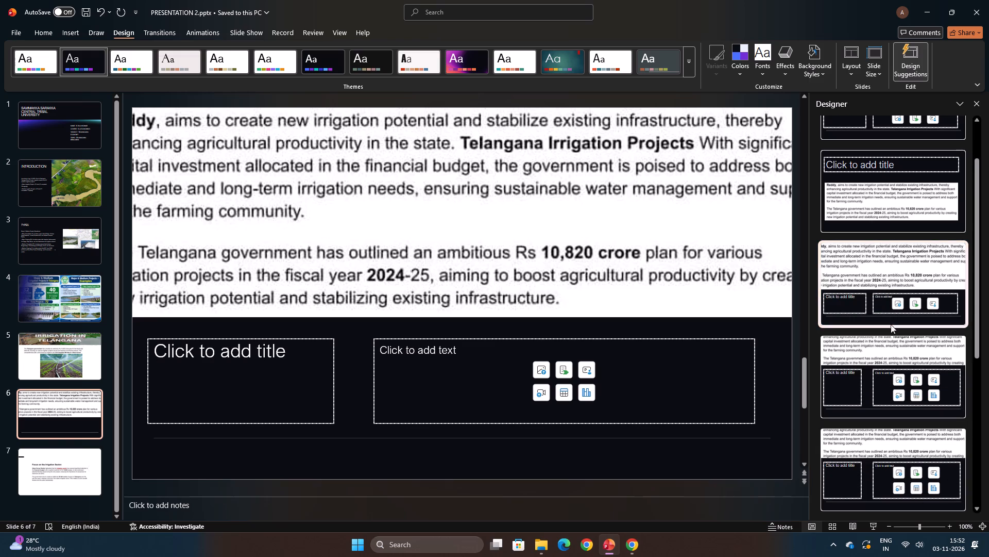
click(900, 211)
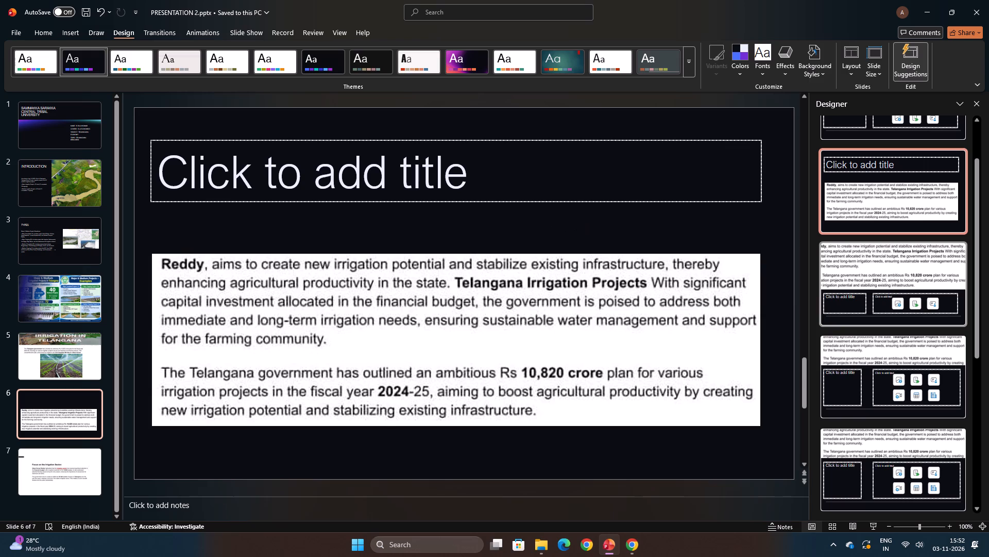
Apply the white theme with dark blue title text to slide 6 only.
click(545, 177)
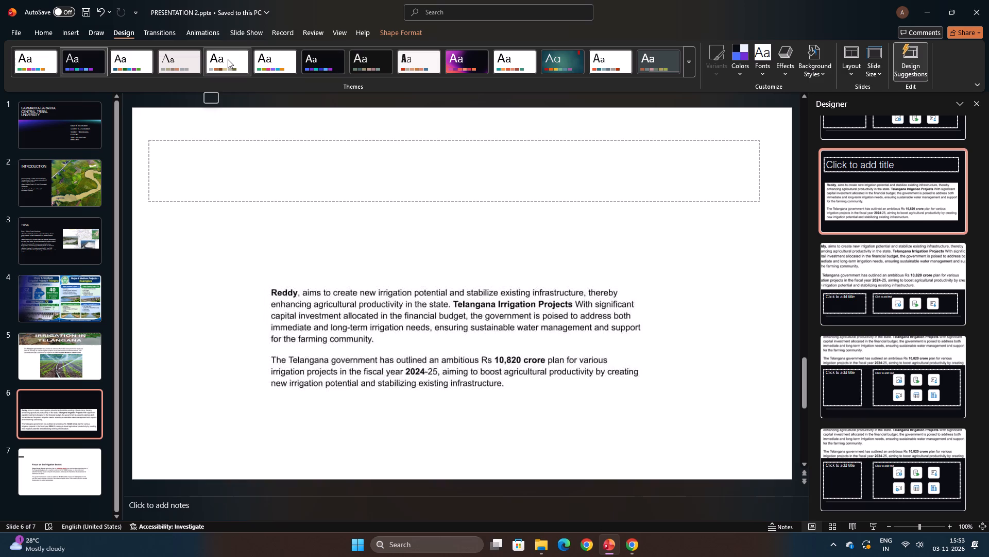
right_click(228, 59)
click(299, 101)
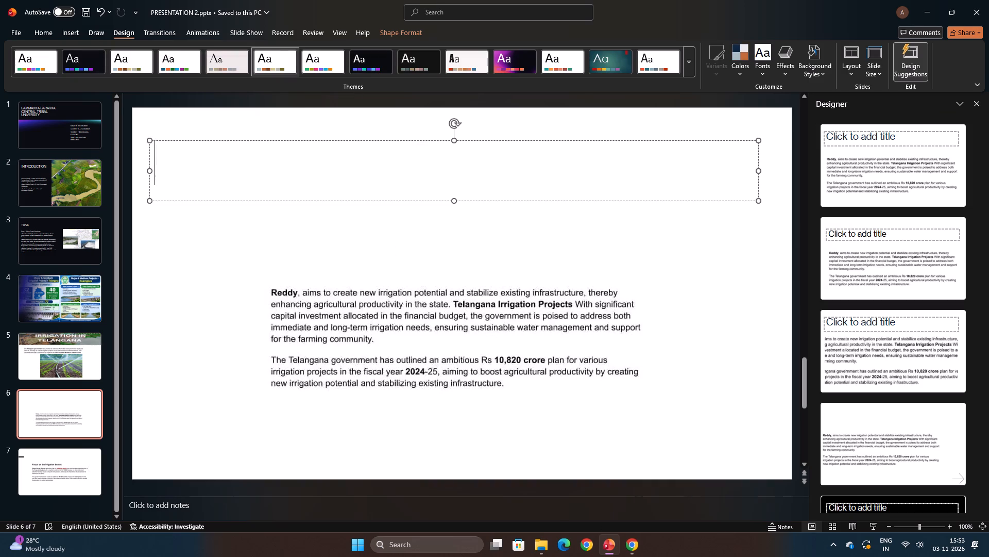
Move the text picture on slide 6 up, closer to the title placeholder.
drag(436, 310, 422, 279)
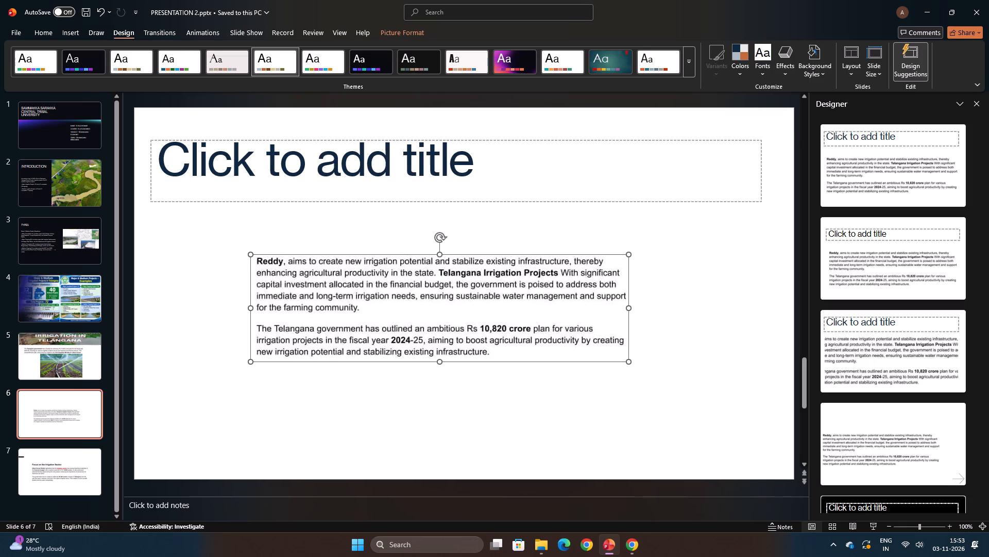
Enlarge the text picture on slide 6 to about the title placeholder's width and position it directly beneath the placeholder.
drag(627, 360, 662, 402)
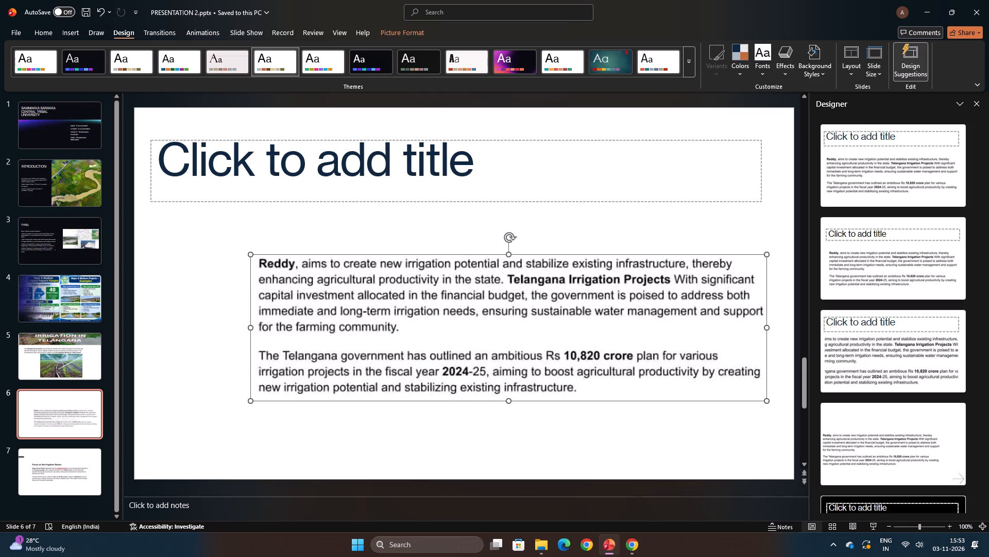
drag(505, 316, 427, 289)
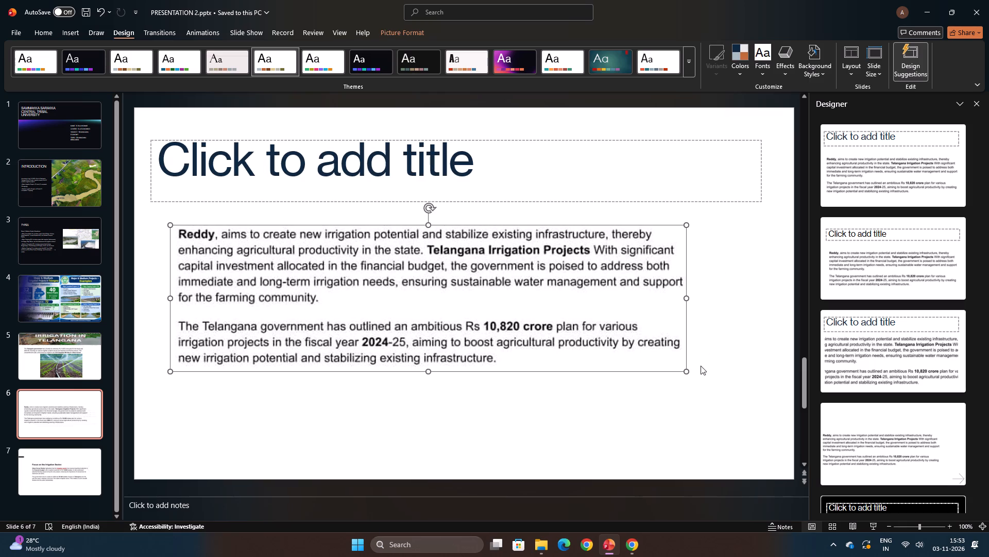
drag(687, 369, 681, 402)
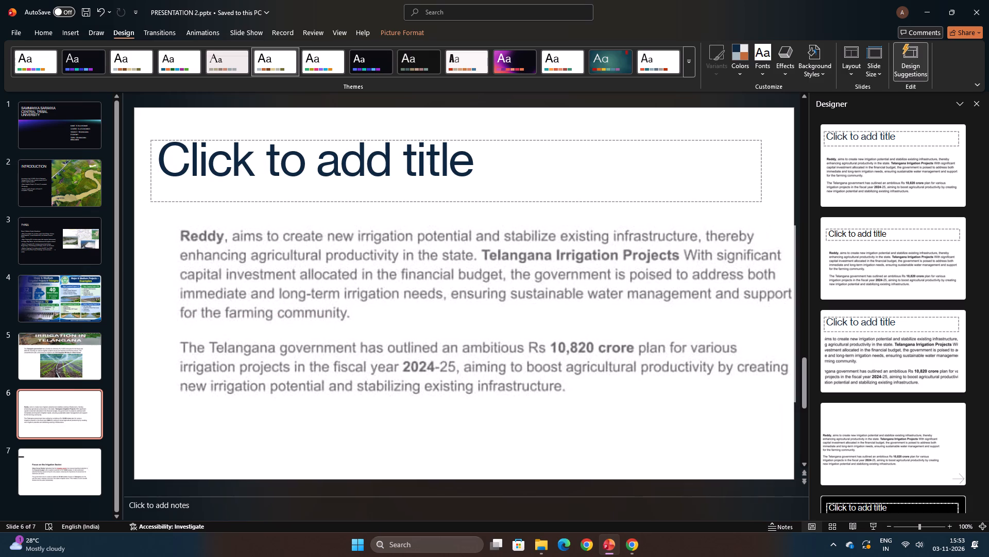
drag(681, 402, 645, 395)
drag(566, 328, 525, 307)
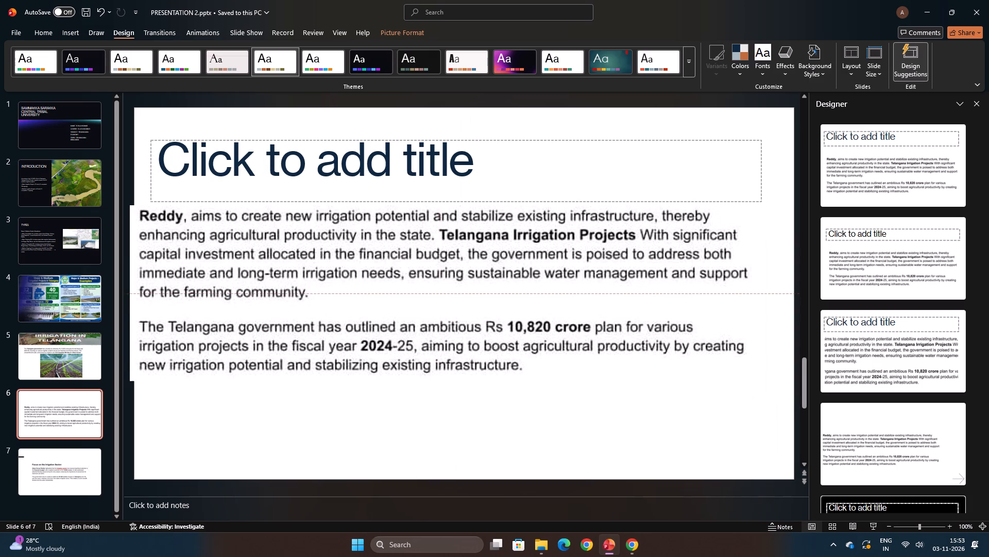
drag(525, 307, 538, 308)
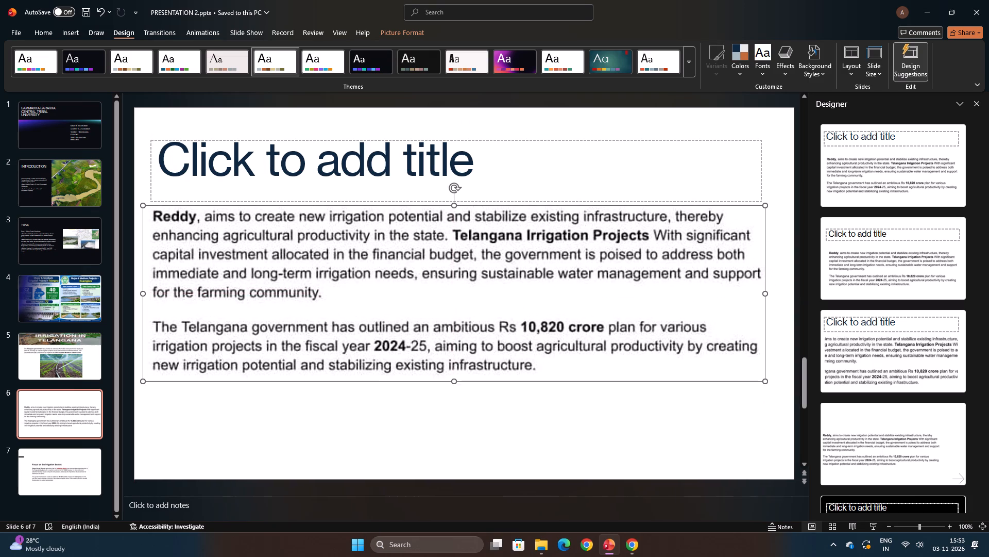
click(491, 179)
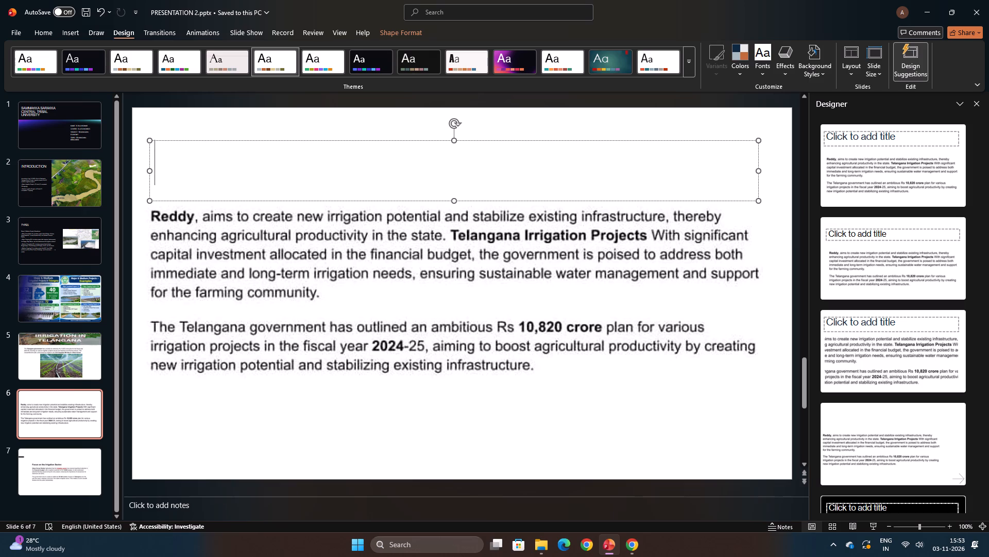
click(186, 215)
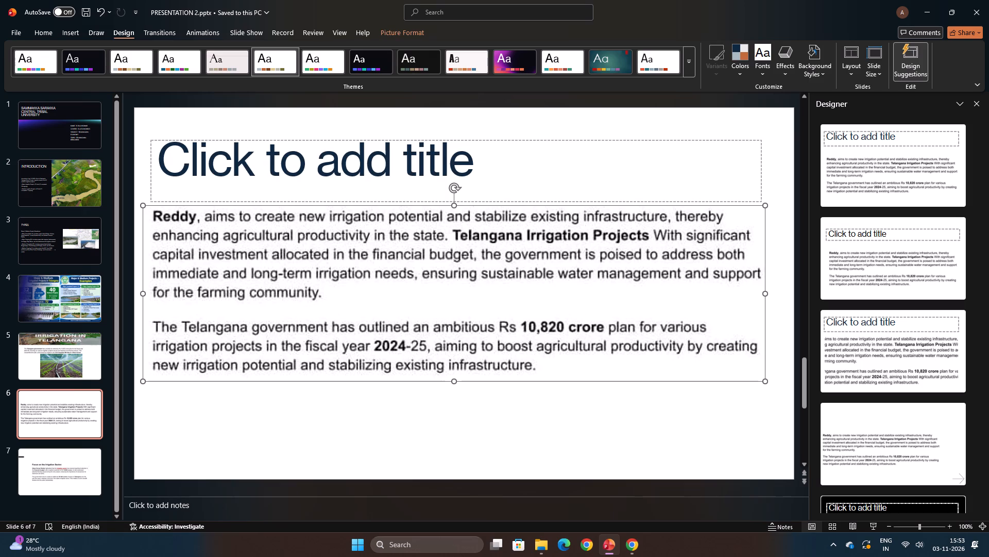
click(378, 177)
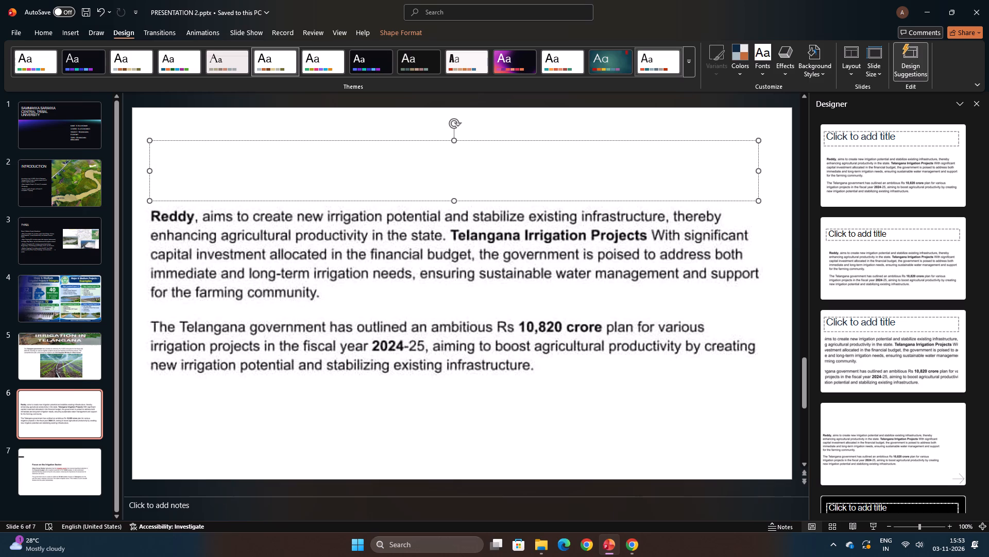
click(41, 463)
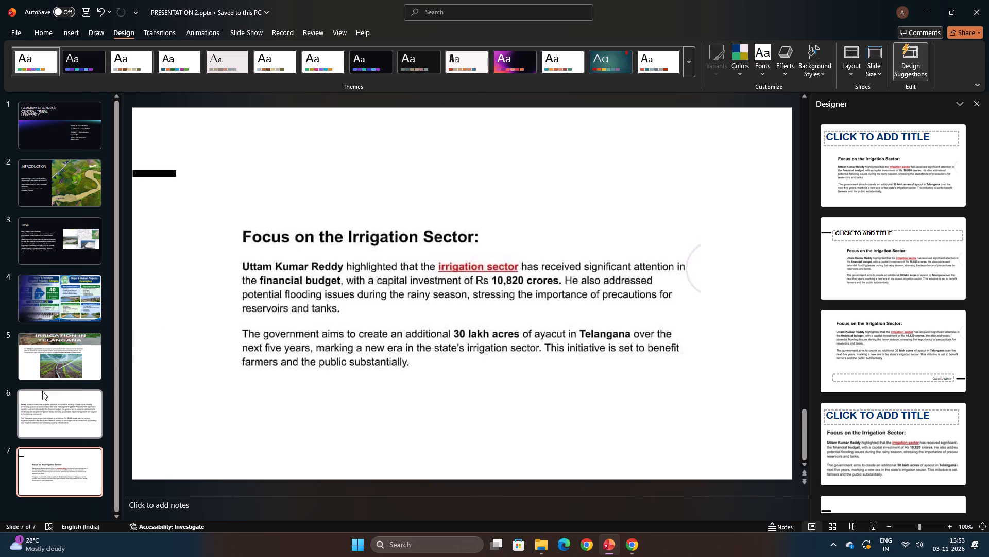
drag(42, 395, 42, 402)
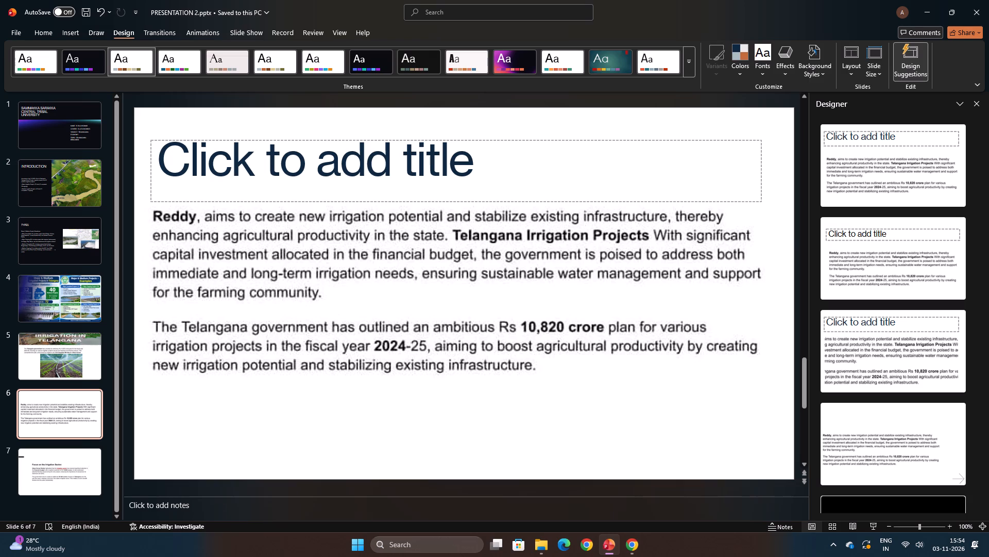
Cut the empty title placeholder from slide 6, leaving only the text picture.
click(736, 186)
right_click(736, 185)
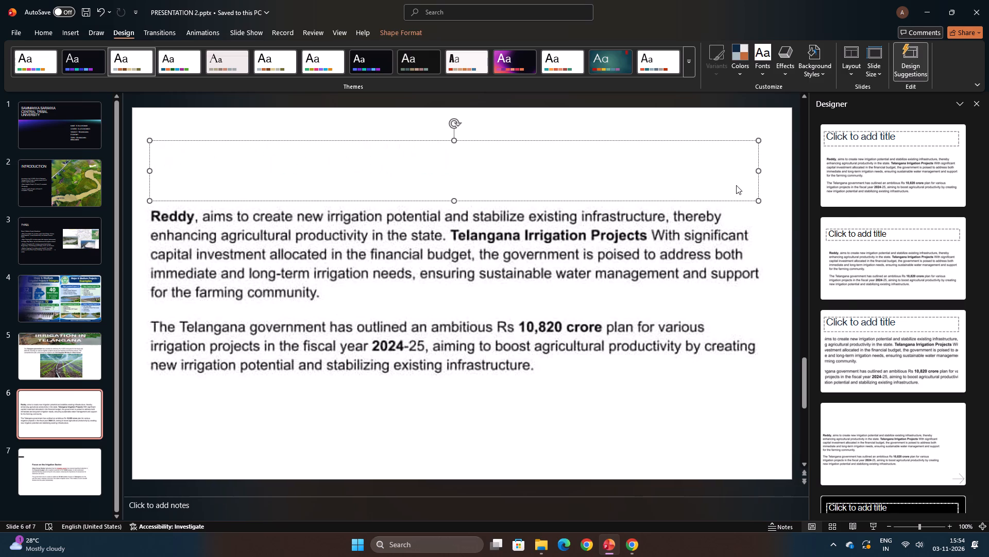
click(661, 175)
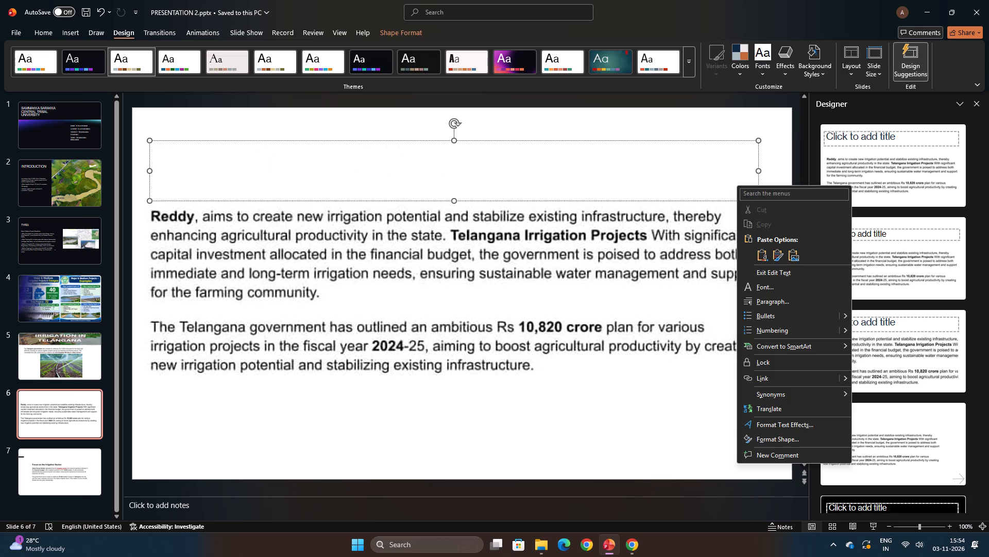
click(757, 140)
right_click(757, 140)
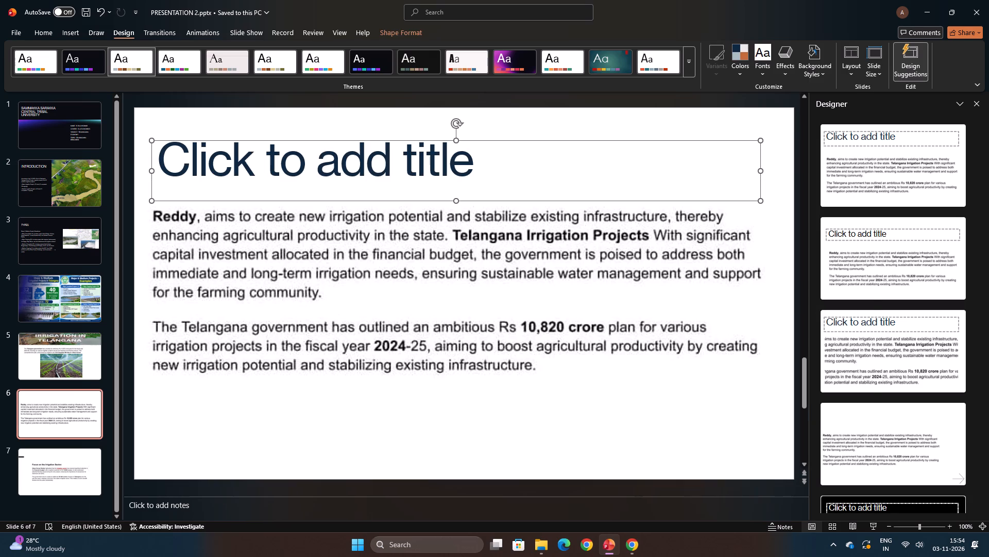
right_click(757, 140)
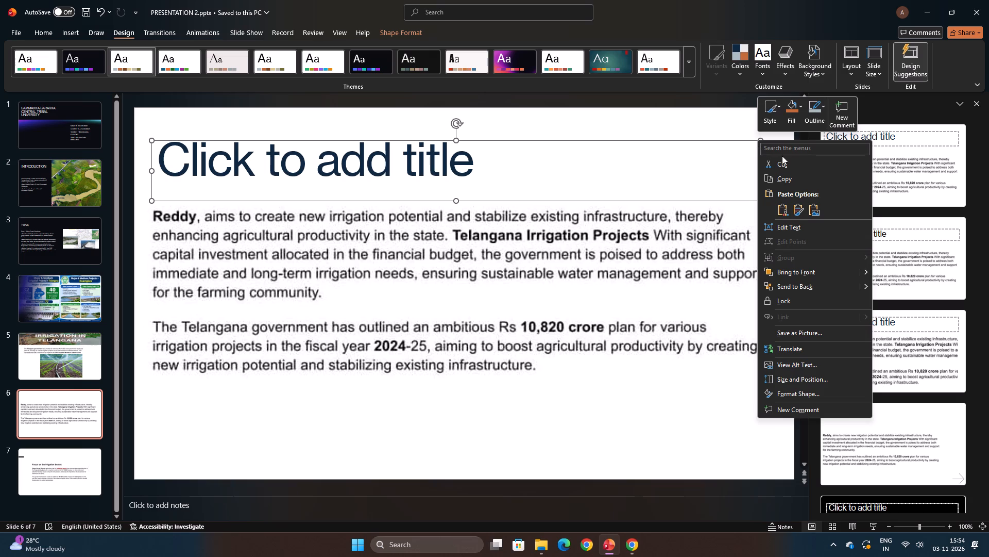
click(782, 160)
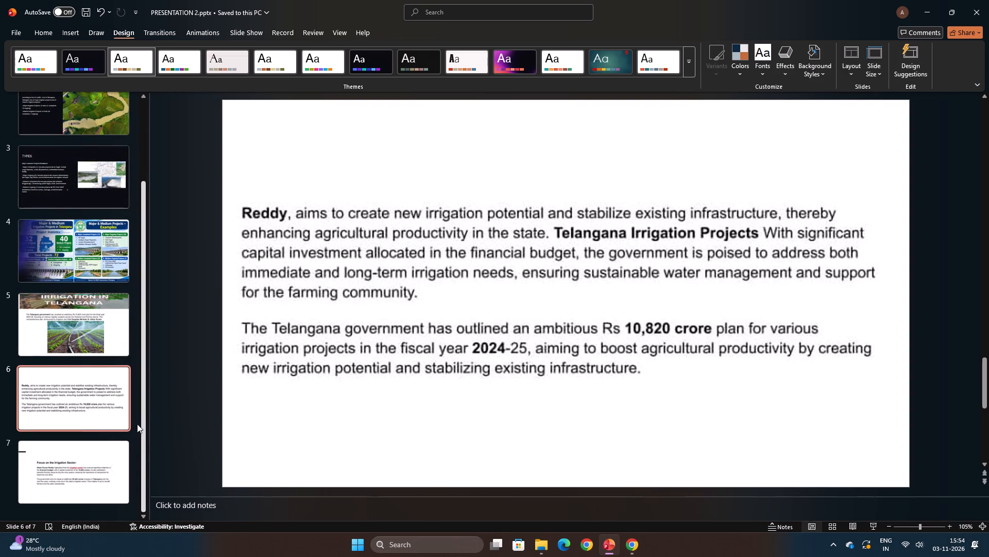
Add a new slide after slide 7, the "Focus on the Irrigation Sector" slide.
click(71, 463)
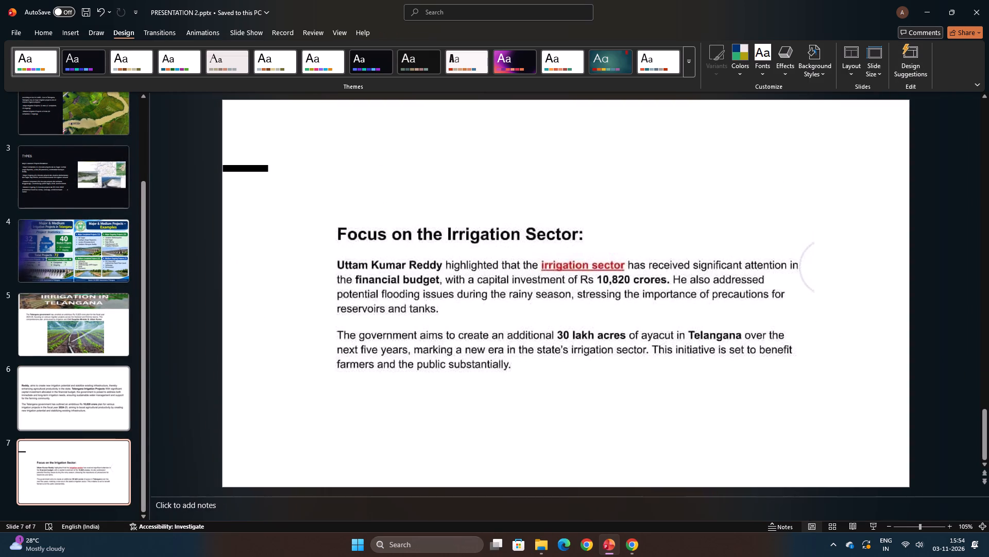
right_click(71, 482)
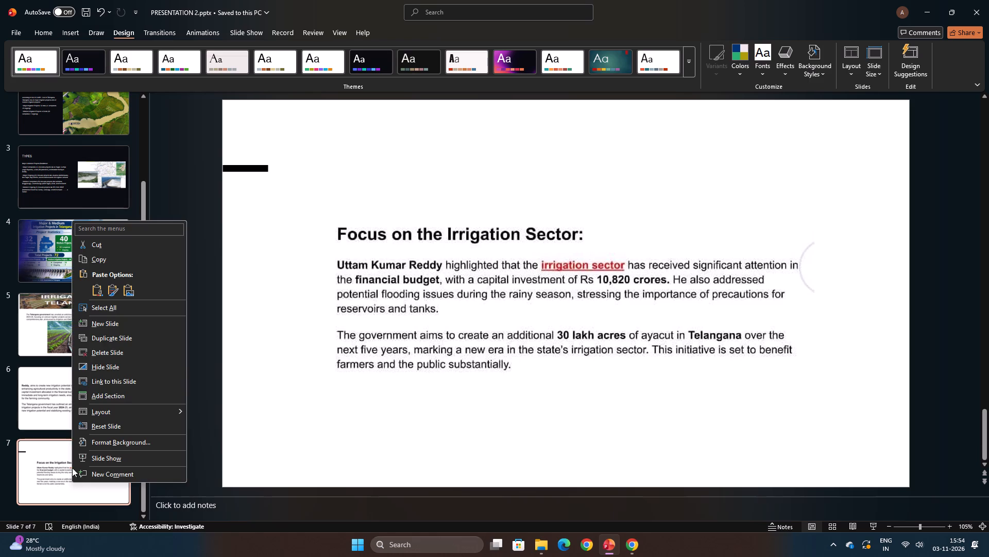
click(105, 327)
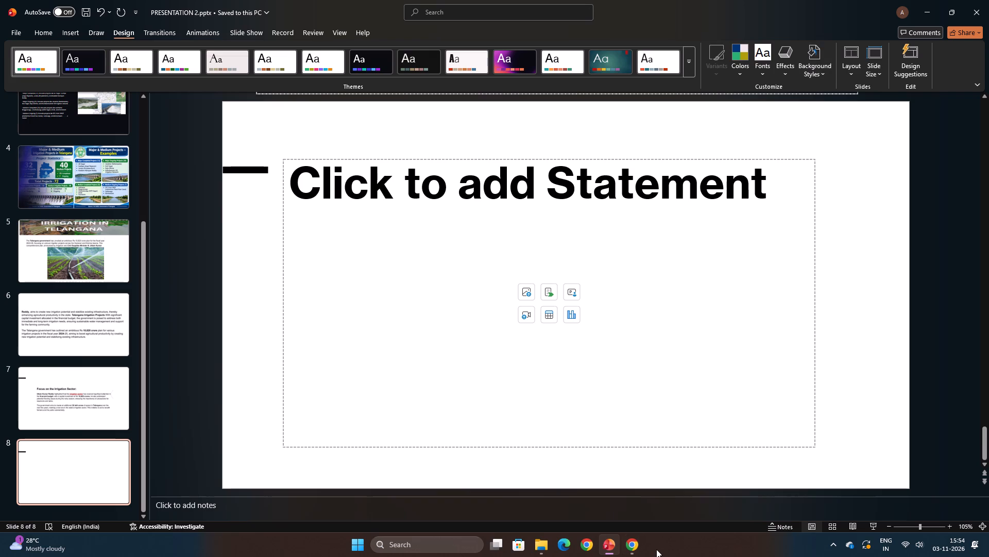
Switch to the new-tab window in Chrome and search Google for "conclusion of telangana irrigation sector".
click(626, 553)
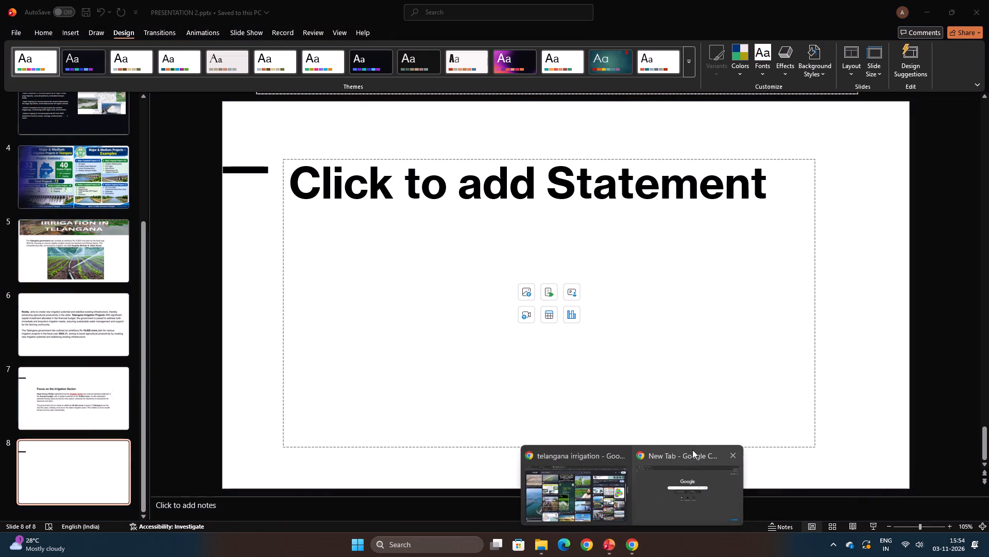
click(687, 485)
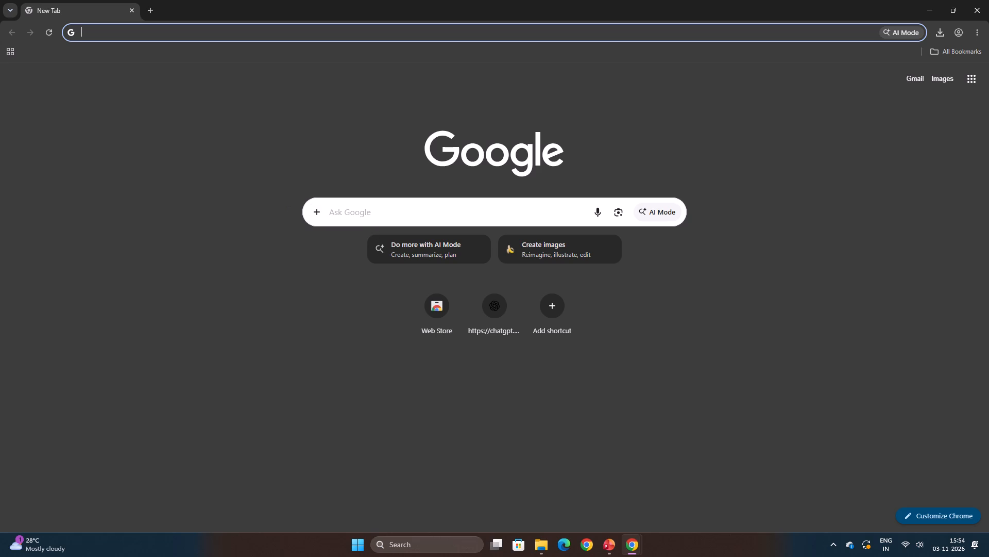
click(377, 218)
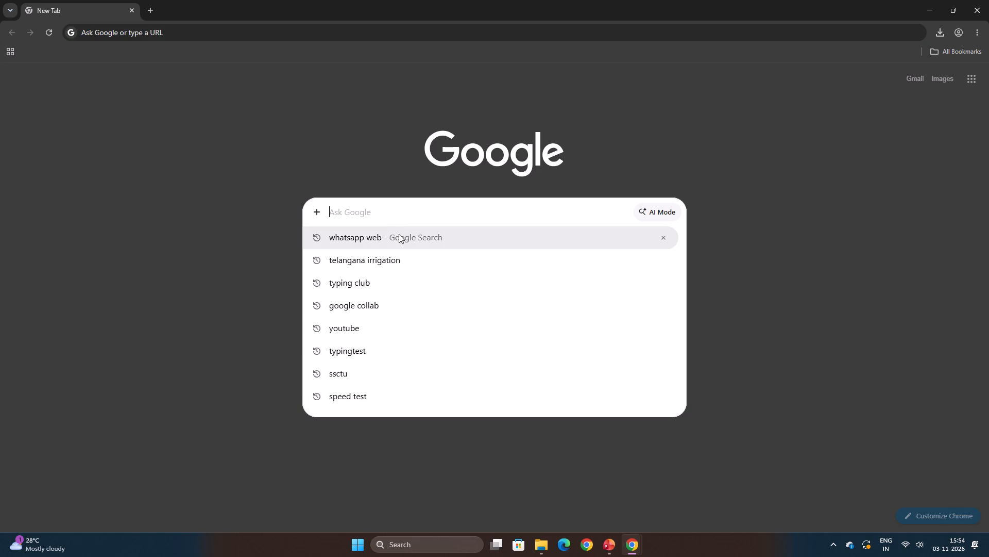
text(conclusisosn)
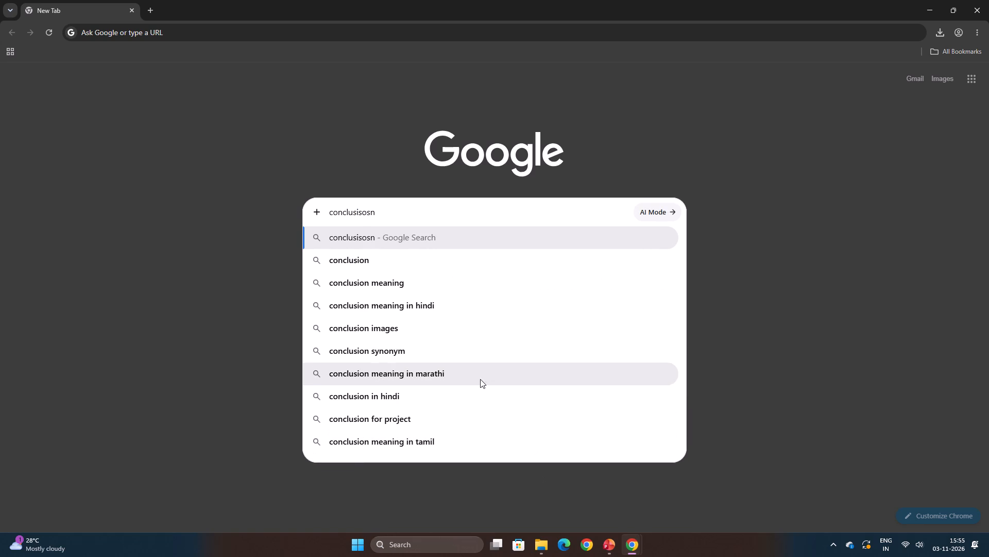
key(BackSpace)
key(BackSpace)
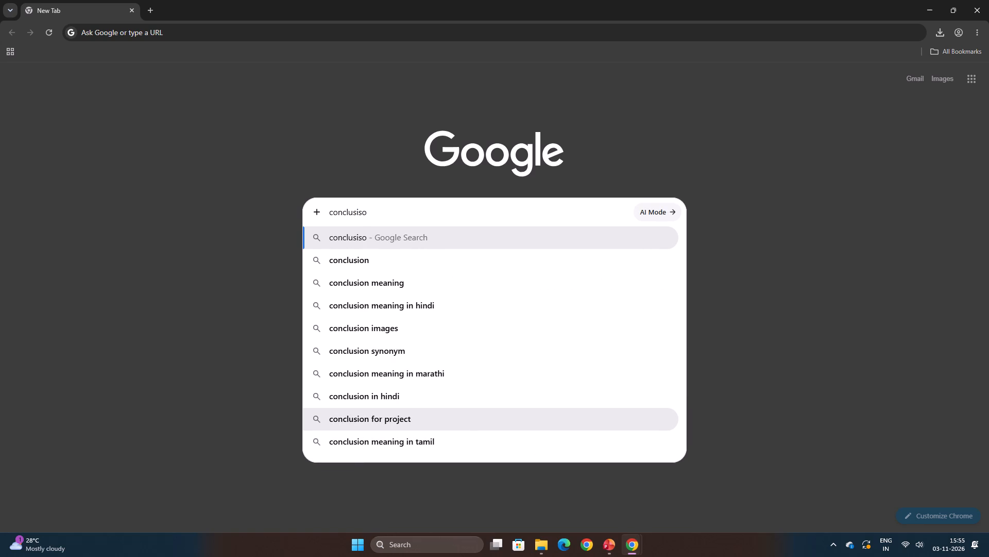
key(BackSpace)
key(BackSpace)
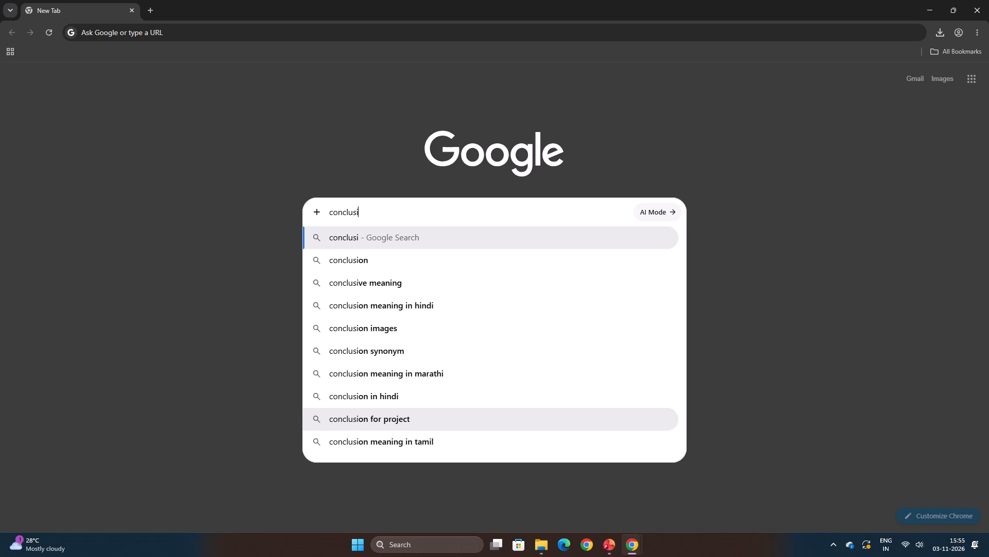
text(on of irrigation)
key(space)
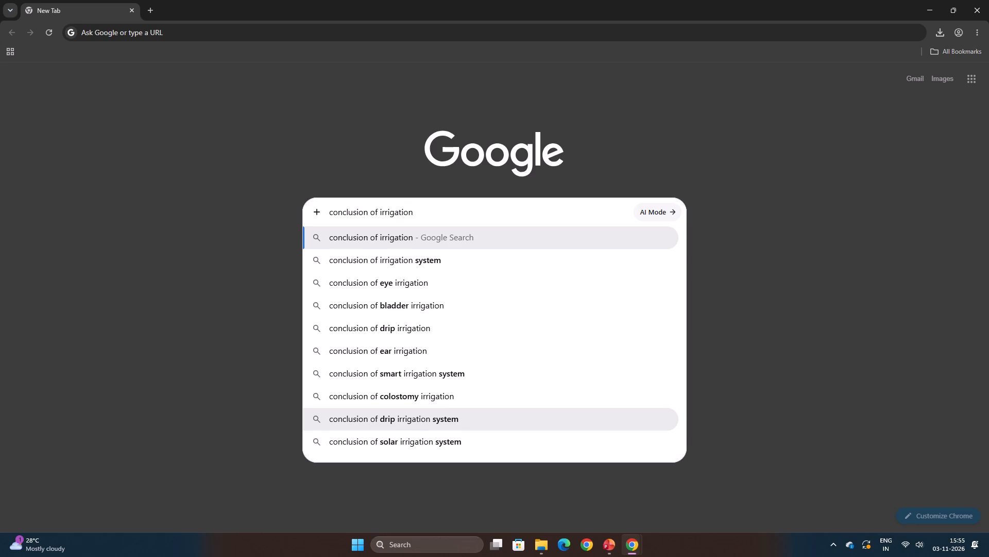
text(sector)
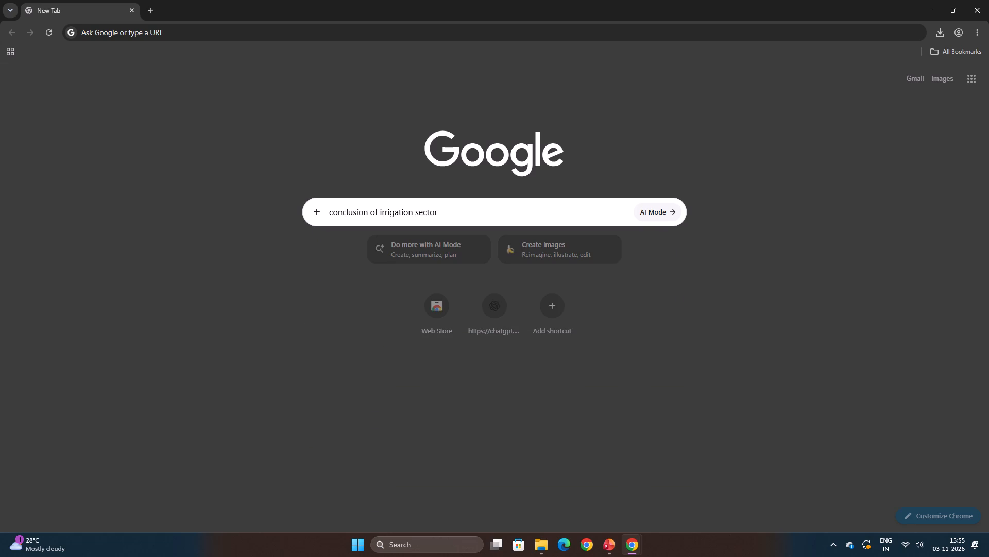
key(Left)
key(Left)
key(Left)
key(Left)
key(Left)
key(Left)
key(Left)
key(Left)
key(Left)
key(Left)
key(Left)
key(Left)
key(Left)
key(Left)
key(Left)
key(Left)
key(Left)
key(space)
text(telam)
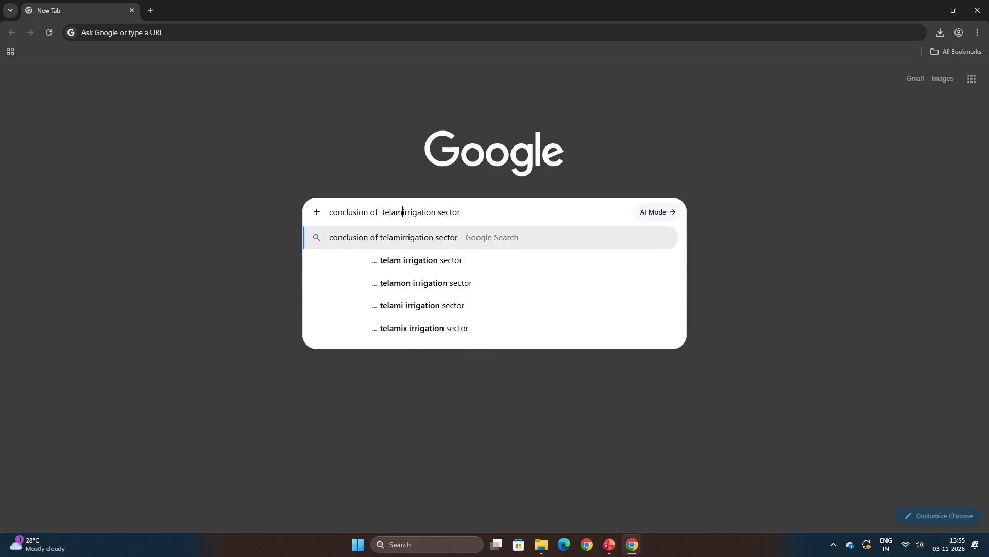
key(BackSpace)
key(n)
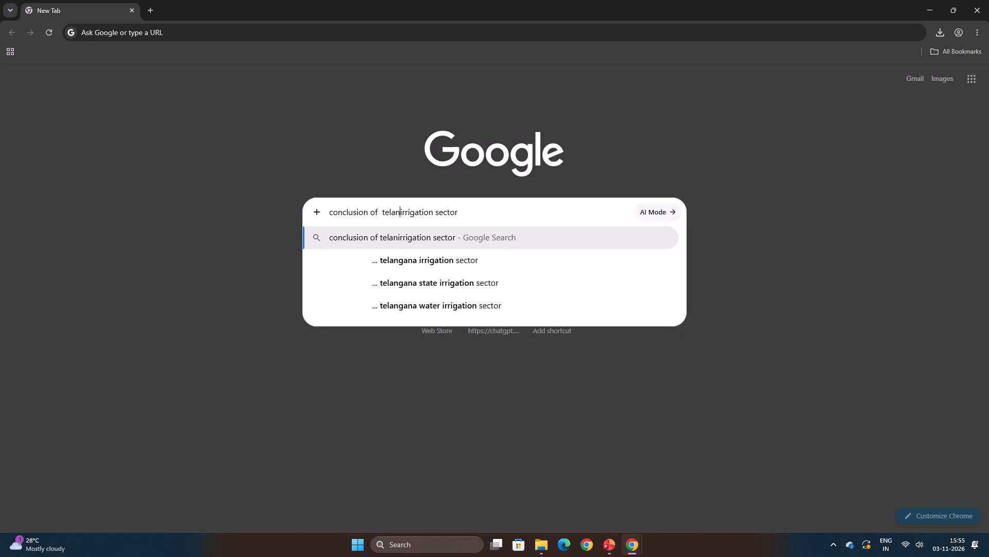
click(425, 257)
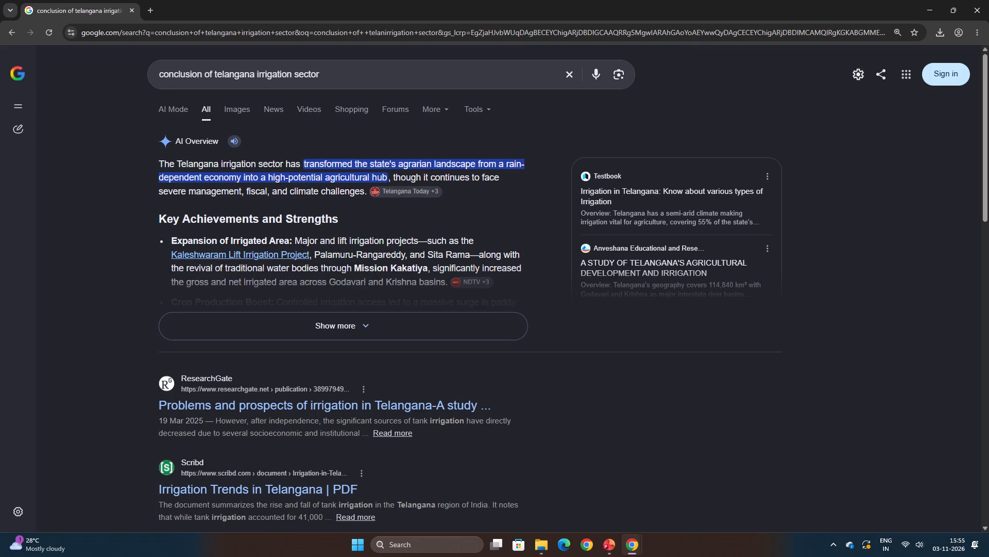
click(343, 74)
click(568, 71)
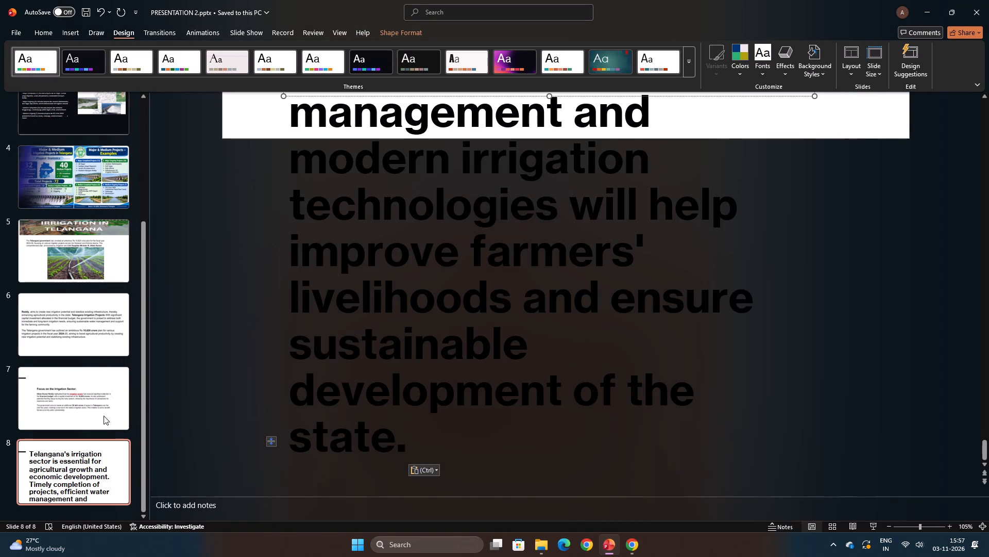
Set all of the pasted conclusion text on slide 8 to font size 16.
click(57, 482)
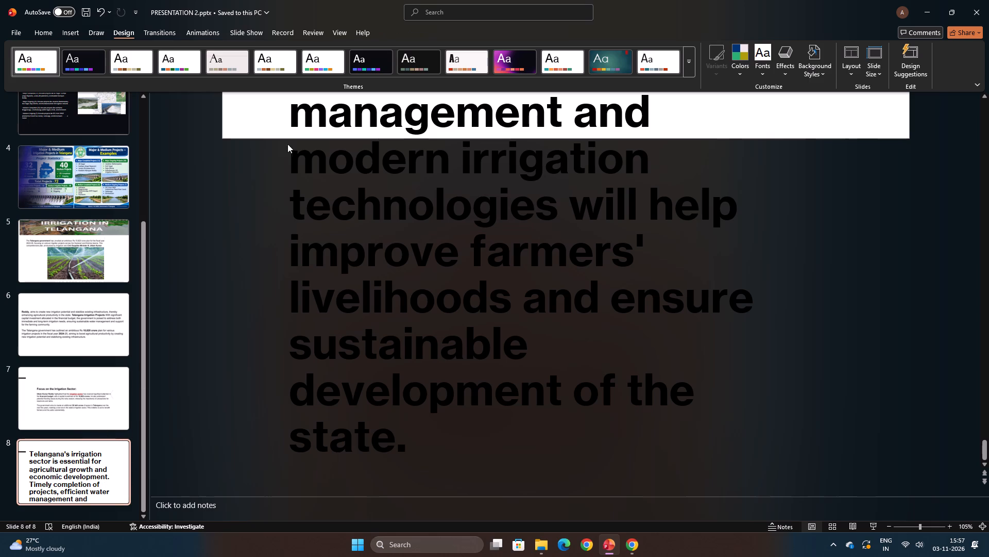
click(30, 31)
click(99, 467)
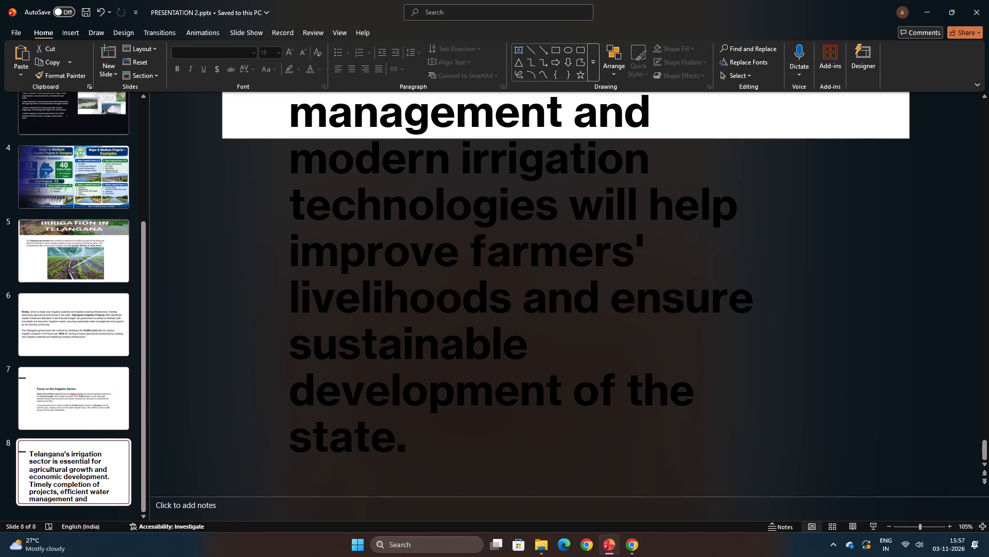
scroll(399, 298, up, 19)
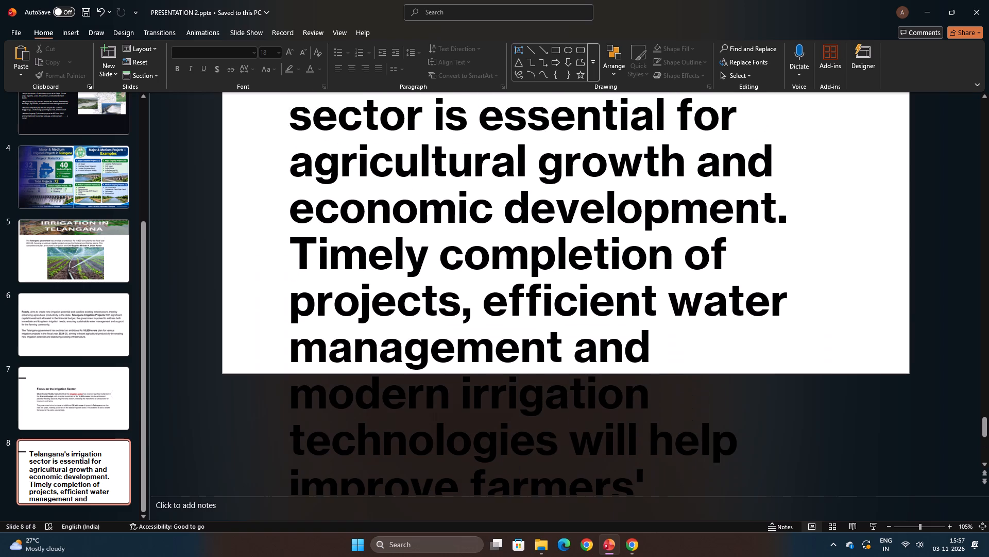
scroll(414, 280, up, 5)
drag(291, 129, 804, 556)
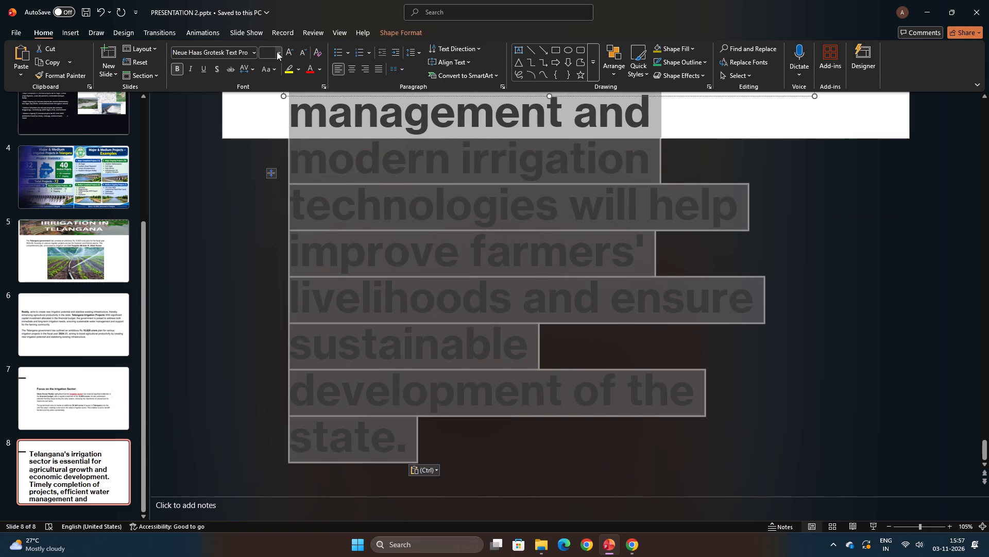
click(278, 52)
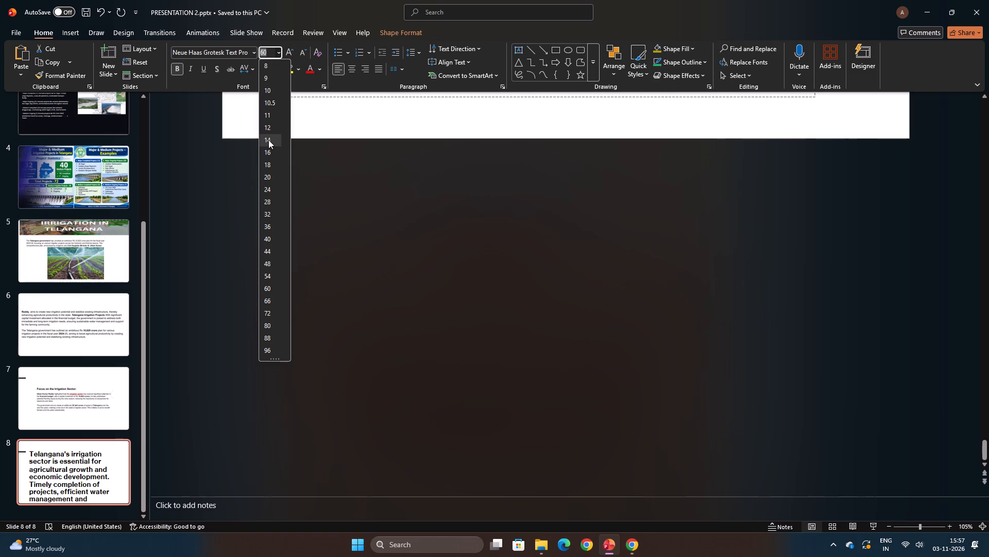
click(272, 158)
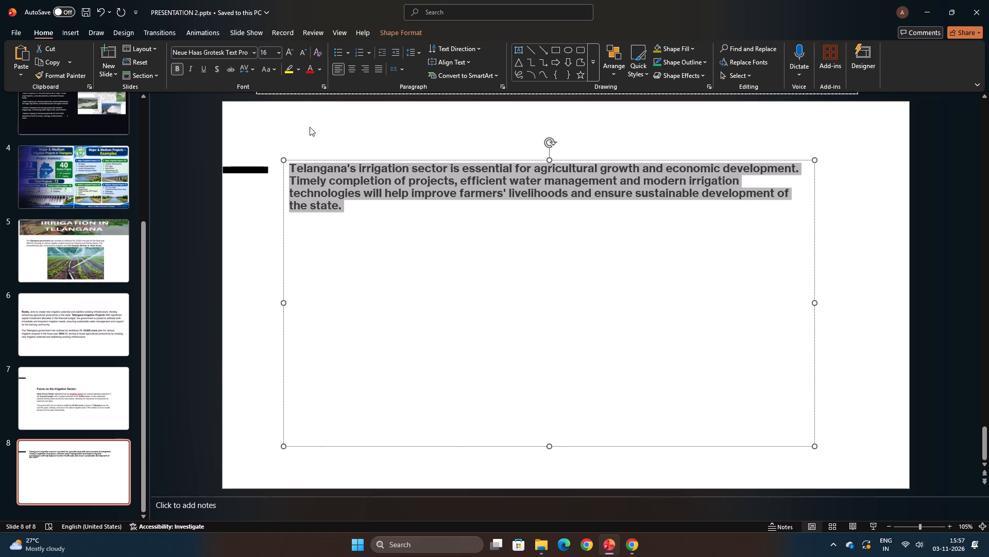
Set the conclusion text on slide 8 to font size 32.
click(279, 46)
click(278, 53)
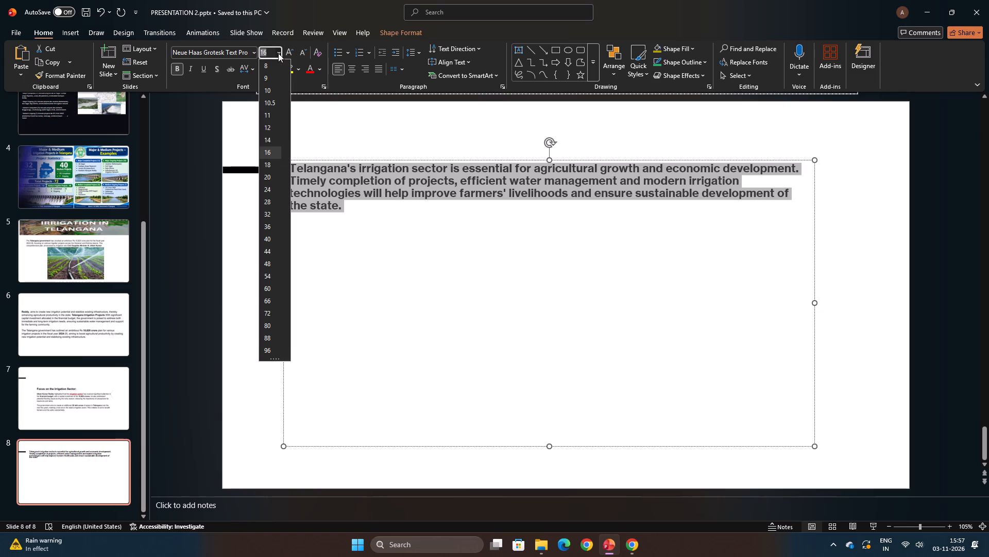
click(269, 214)
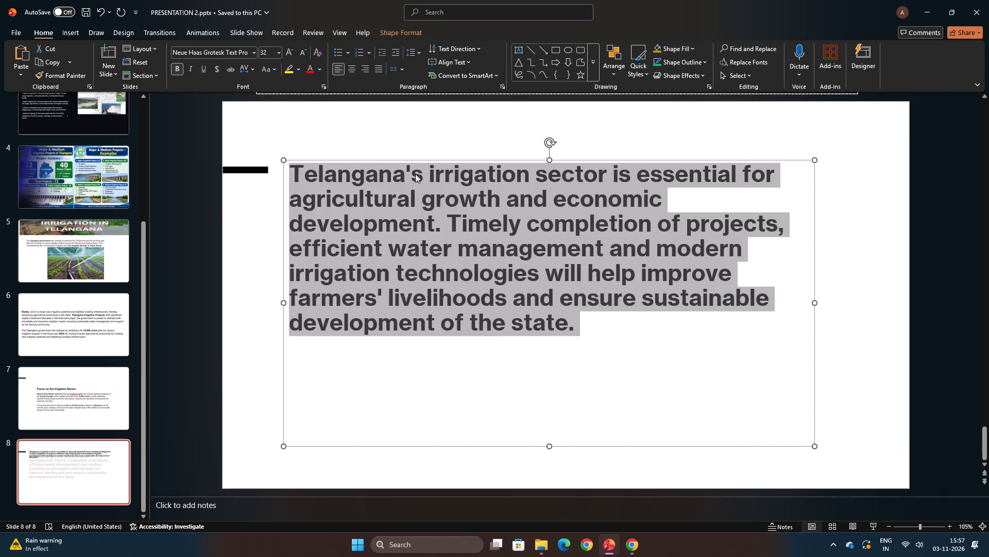
click(661, 399)
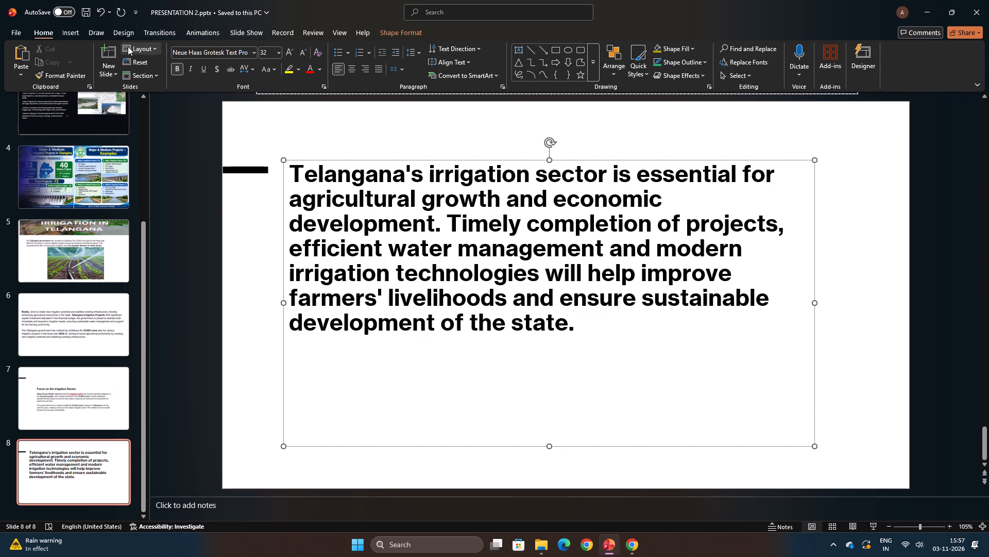
Browse the design suggestions offered for the conclusion slide.
click(131, 26)
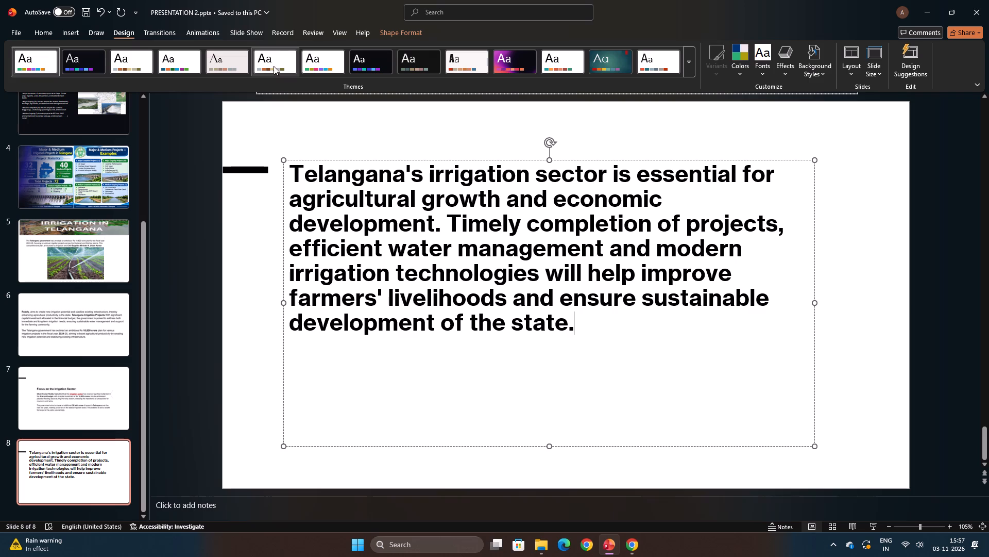
click(369, 136)
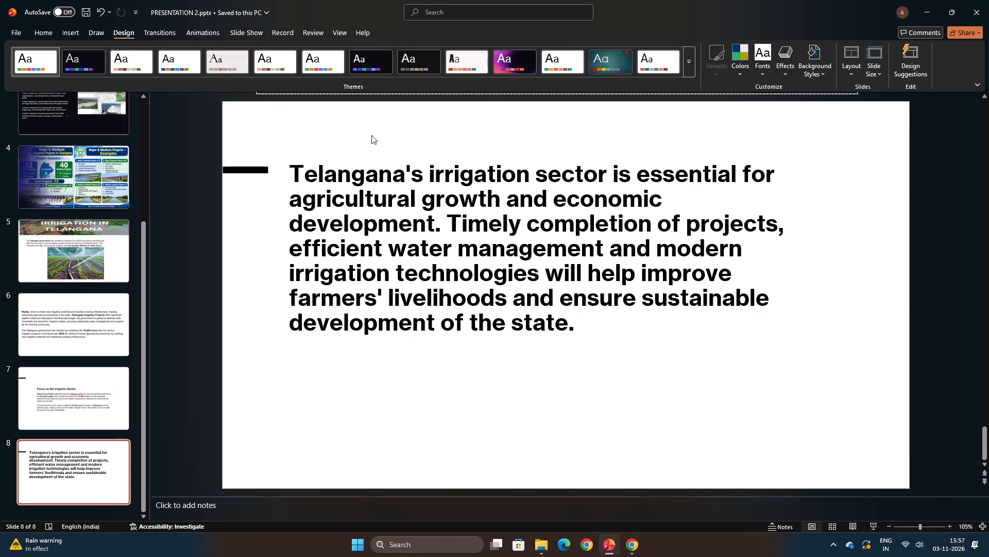
right_click(301, 124)
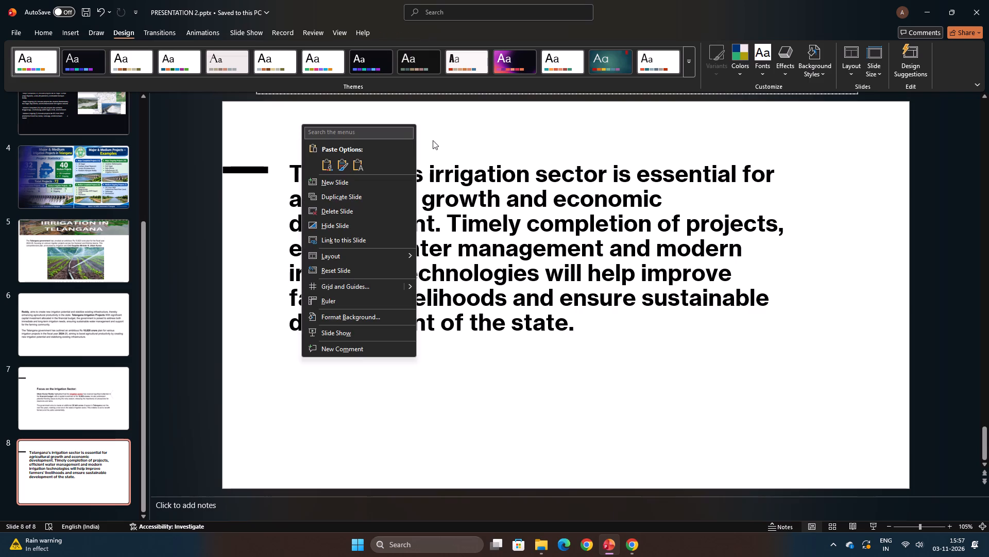
click(457, 129)
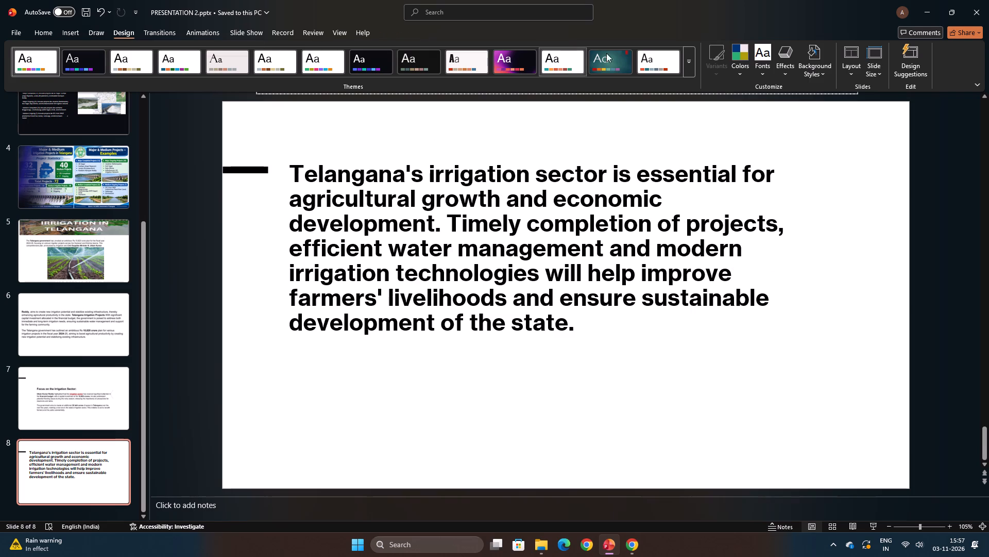
click(920, 70)
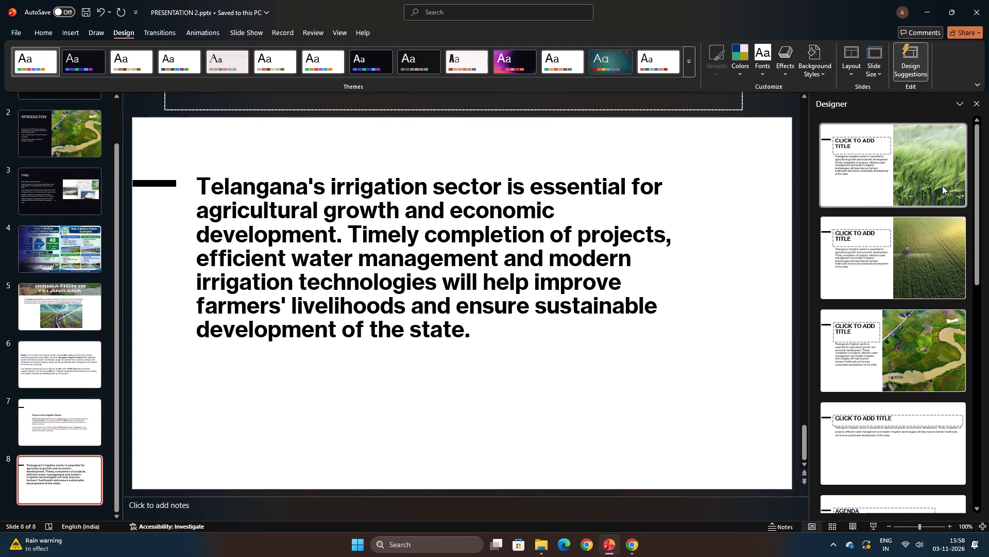
scroll(930, 310, down, 1)
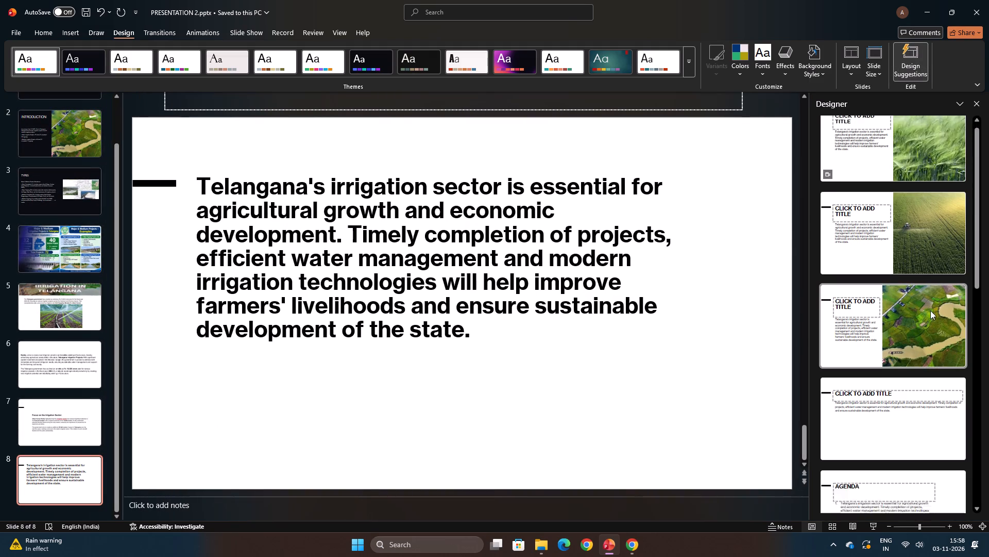
scroll(930, 310, down, 1)
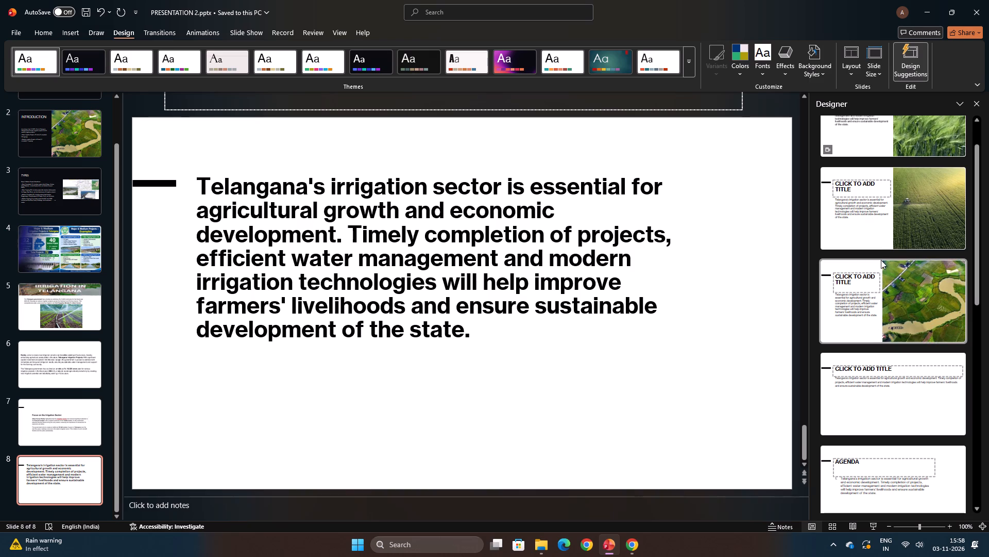
scroll(872, 250, up, 3)
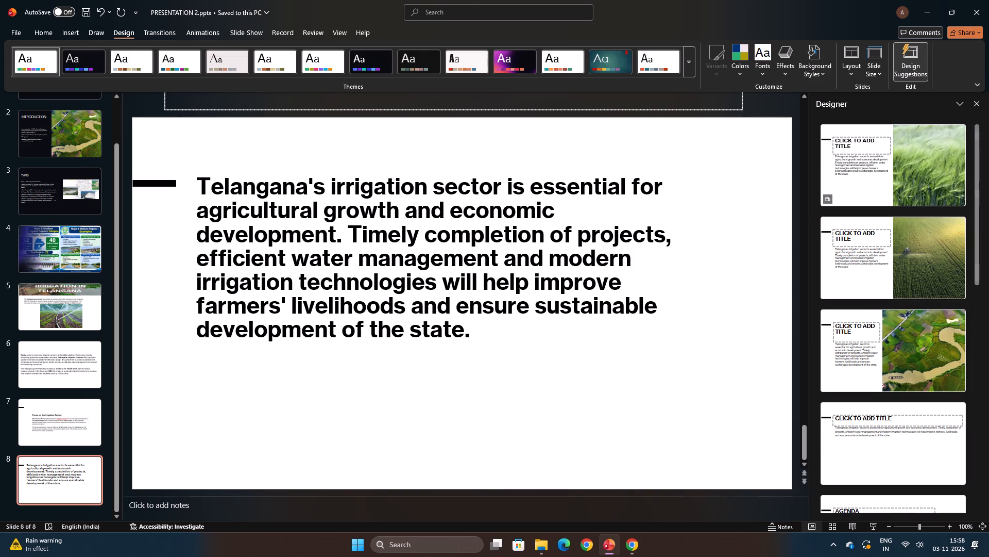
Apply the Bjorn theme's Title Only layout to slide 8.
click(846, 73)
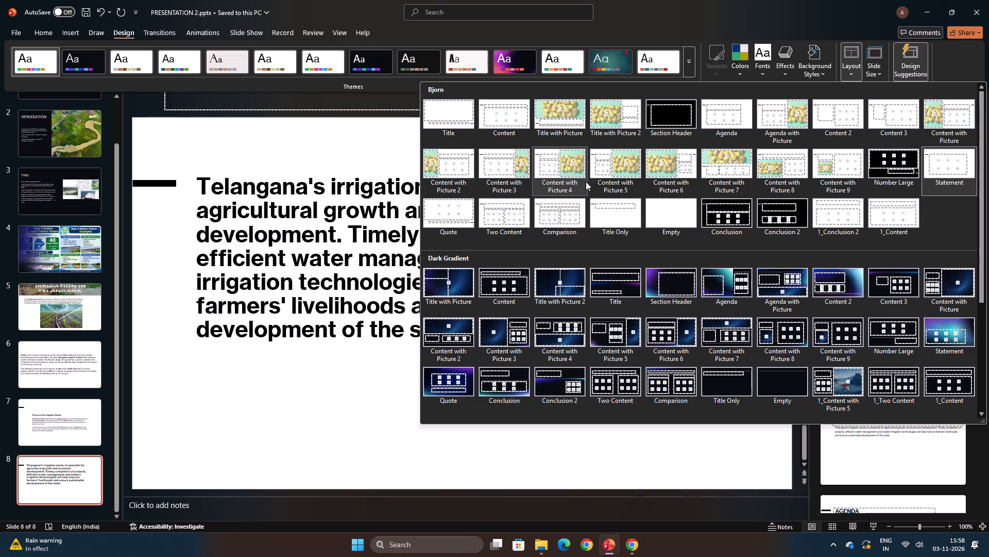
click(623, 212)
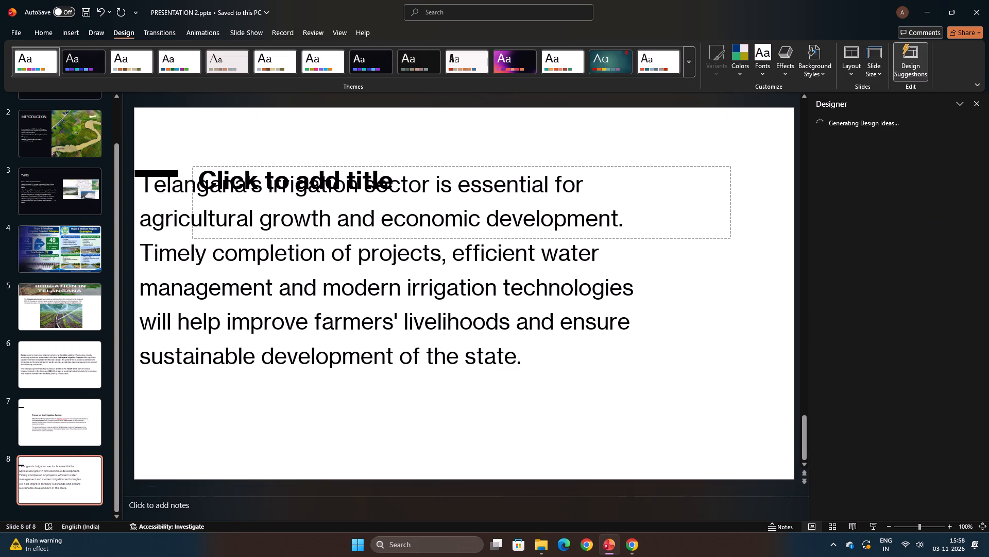
Apply the suggested picture-free design that places a title above full-width conclusion text on slide 8.
drag(356, 196, 366, 182)
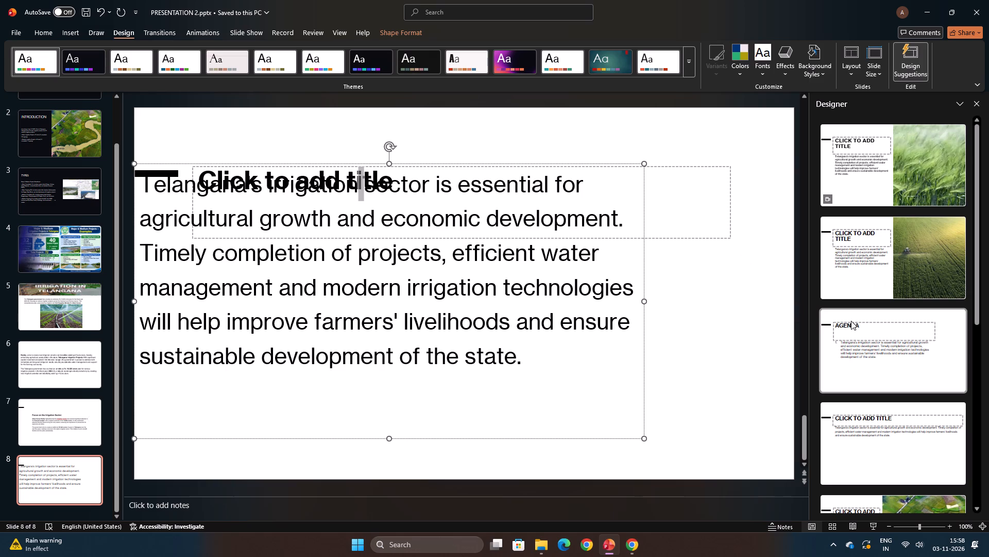
click(873, 431)
Enter "conclusion" as the title of slide 8.
click(401, 199)
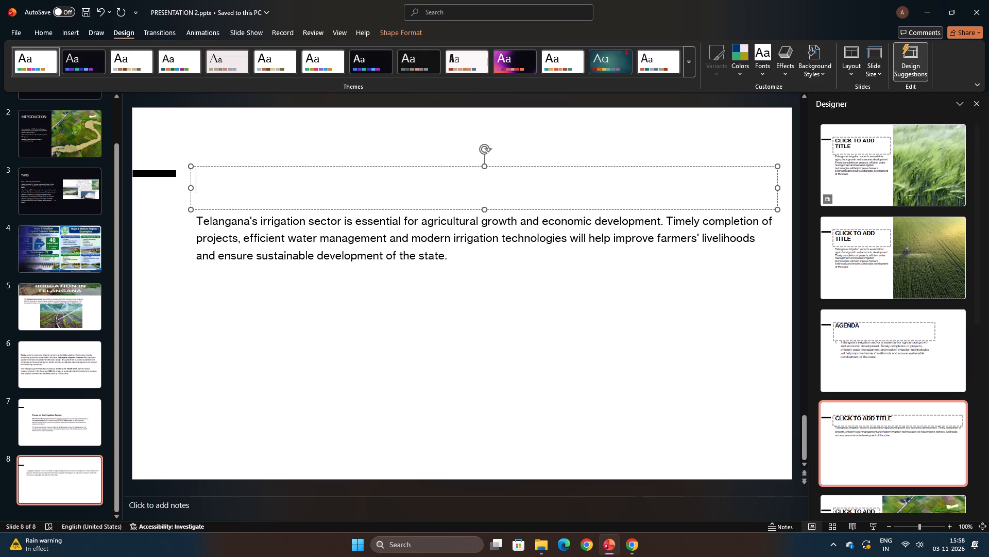
text(coclusion)
key(BackSpace)
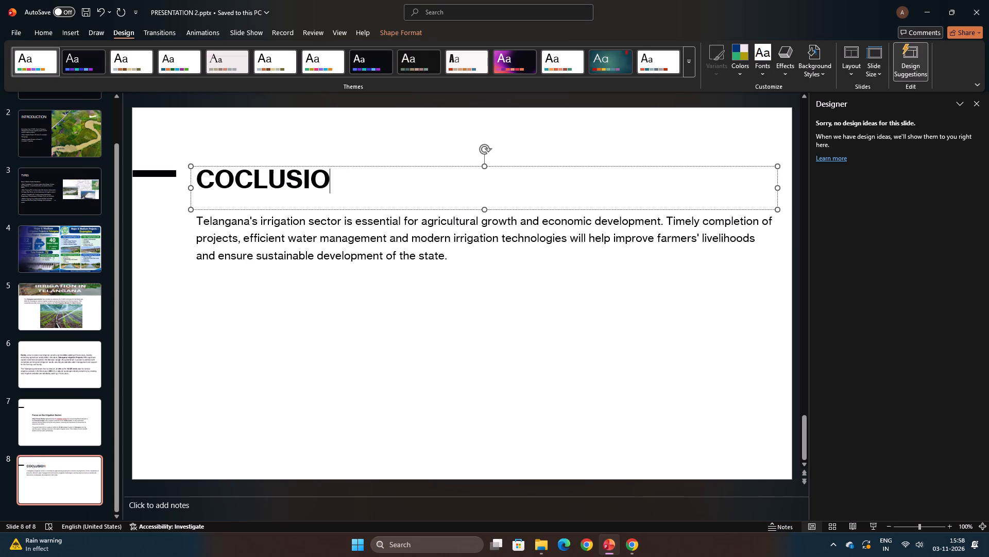
key(BackSpace)
key(BackSpace)
key(BackSpace)
key(BackSpace)
key(BackSpace)
key(BackSpace)
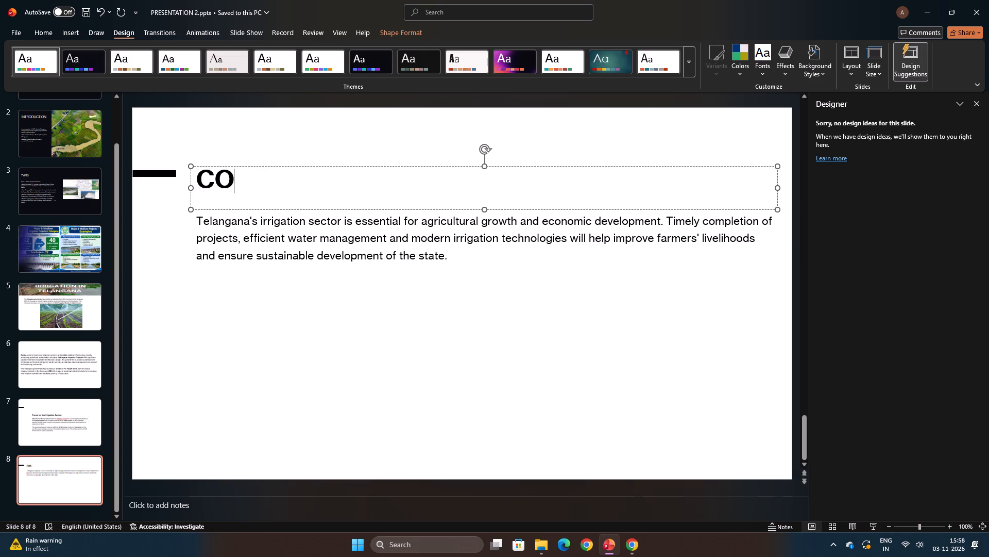
text(nclusion)
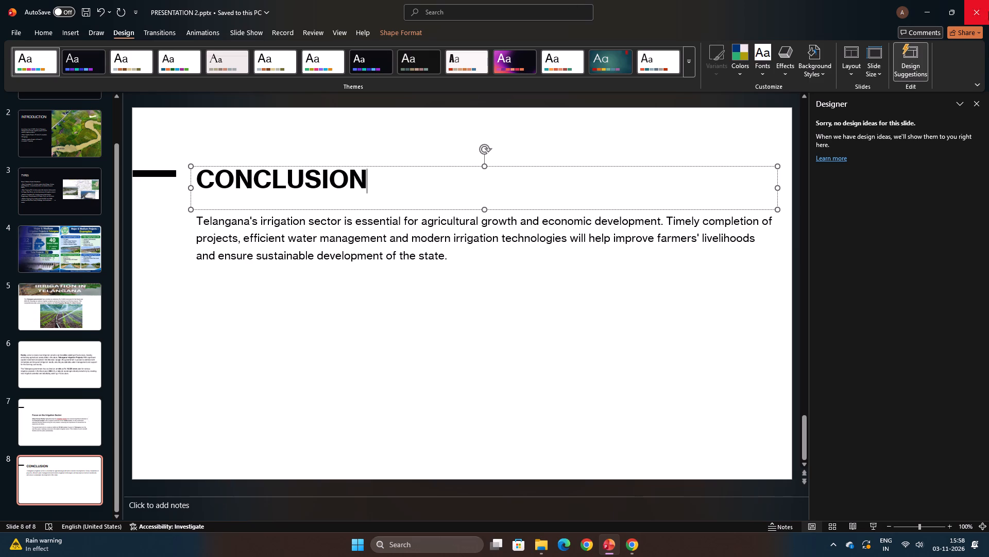
Apply the suggested design with the green grass field beside the text to slide 8, and check the alternative designs.
click(910, 72)
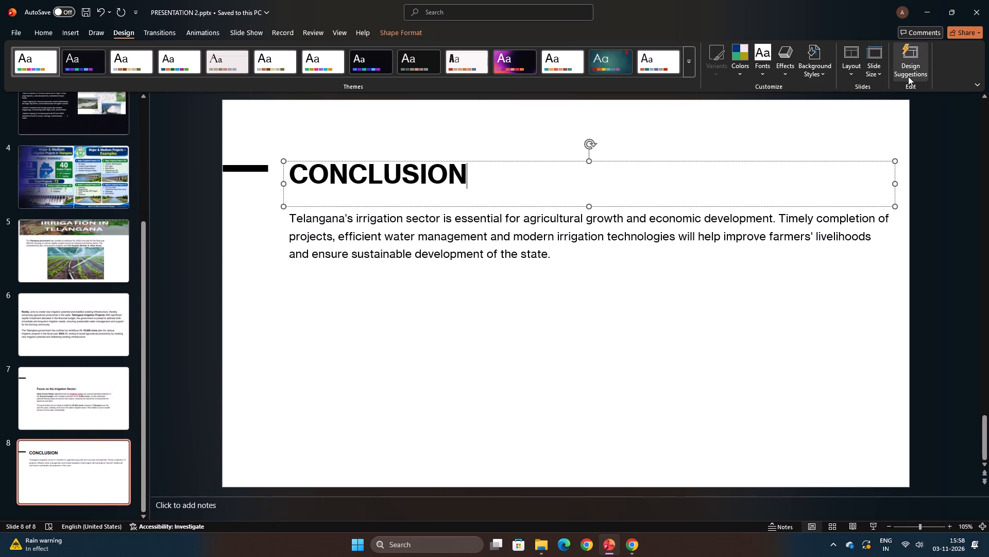
click(908, 76)
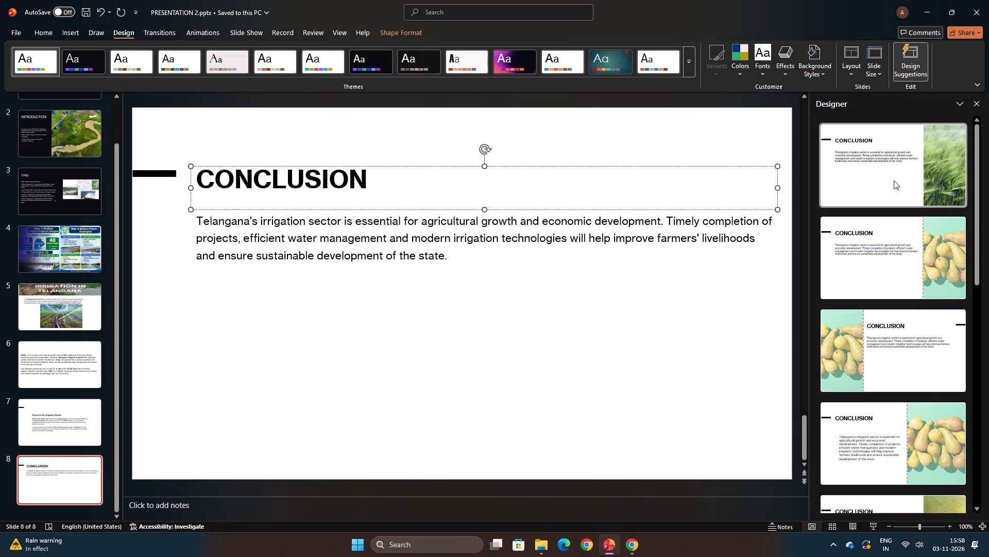
click(894, 181)
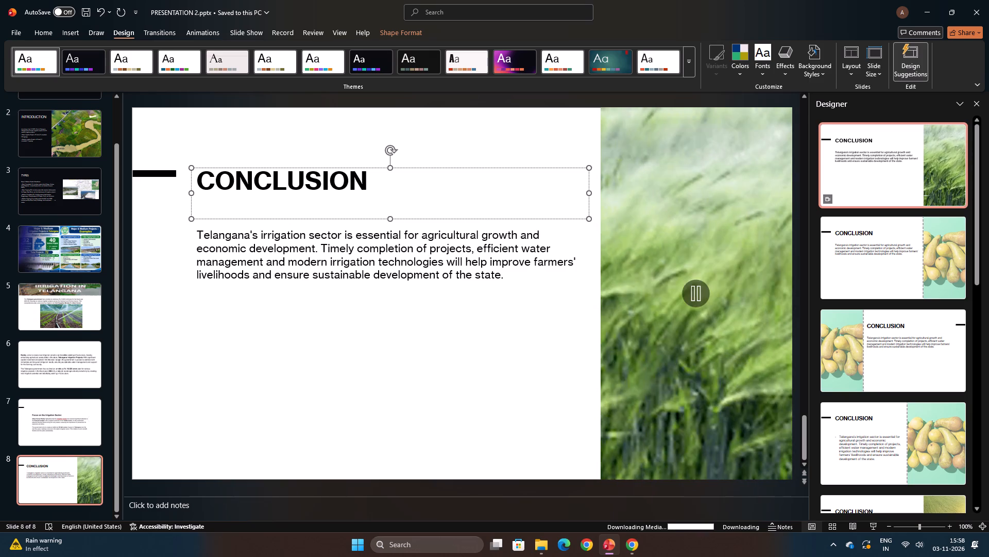
scroll(904, 301, down, 14)
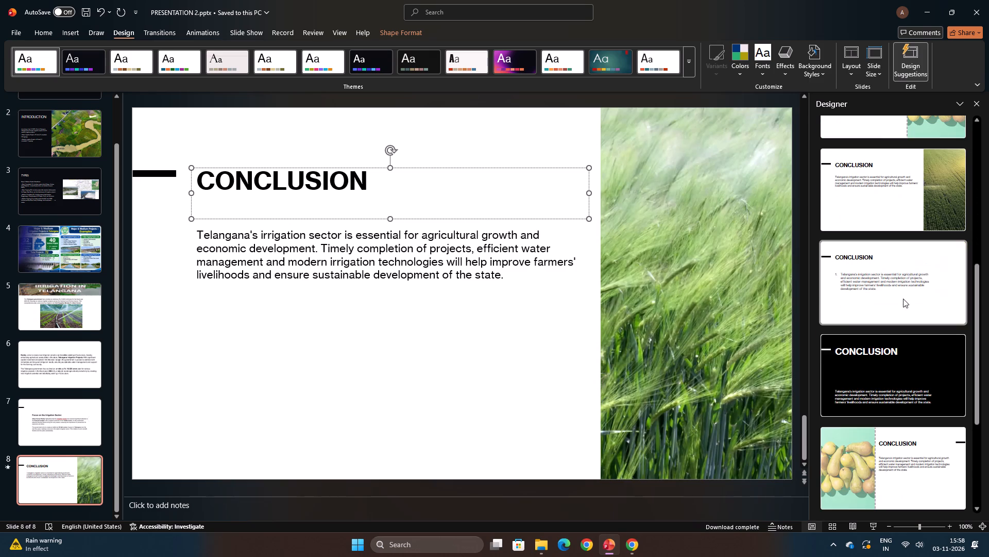
scroll(820, 282, down, 5)
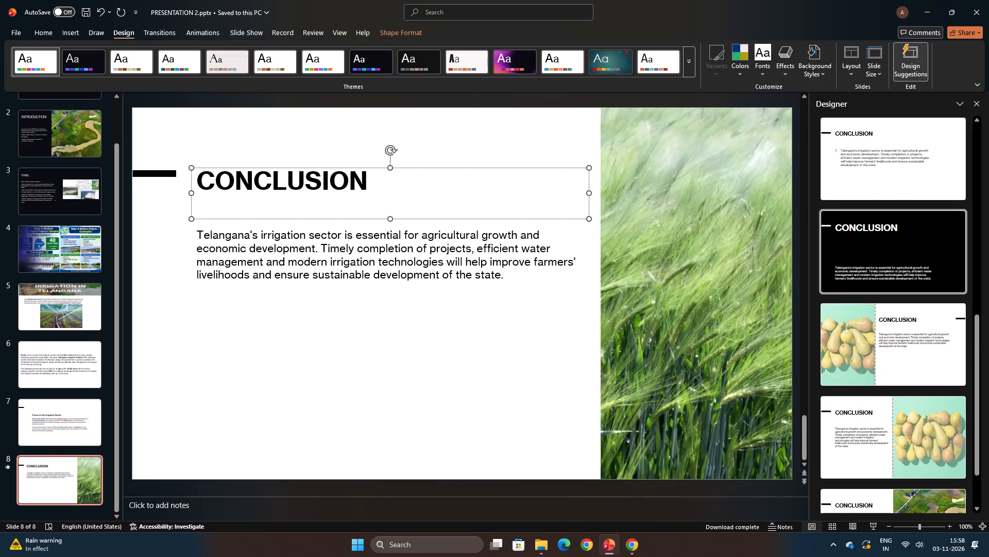
click(353, 330)
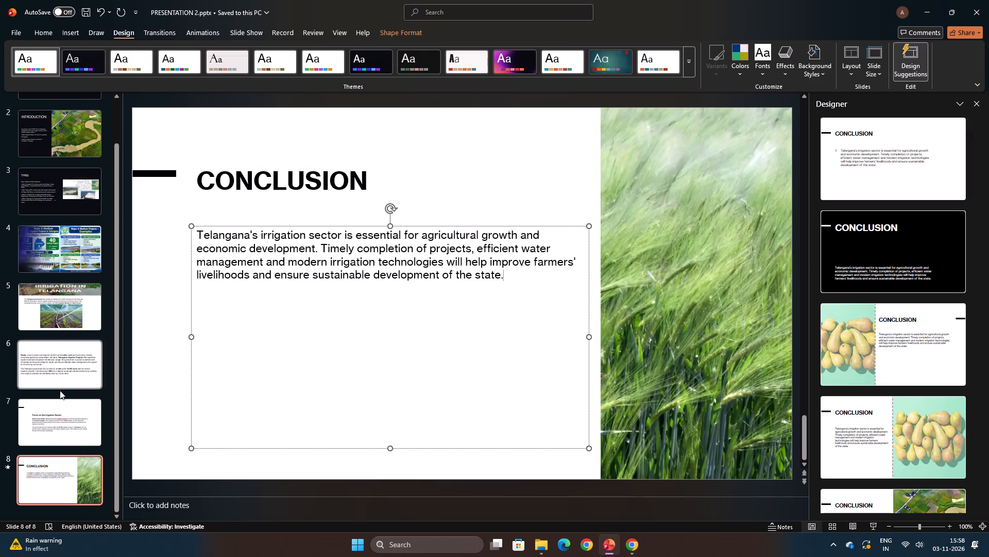
Review the earlier slides, going back from slide 6 to the Introduction slide.
click(52, 404)
click(58, 366)
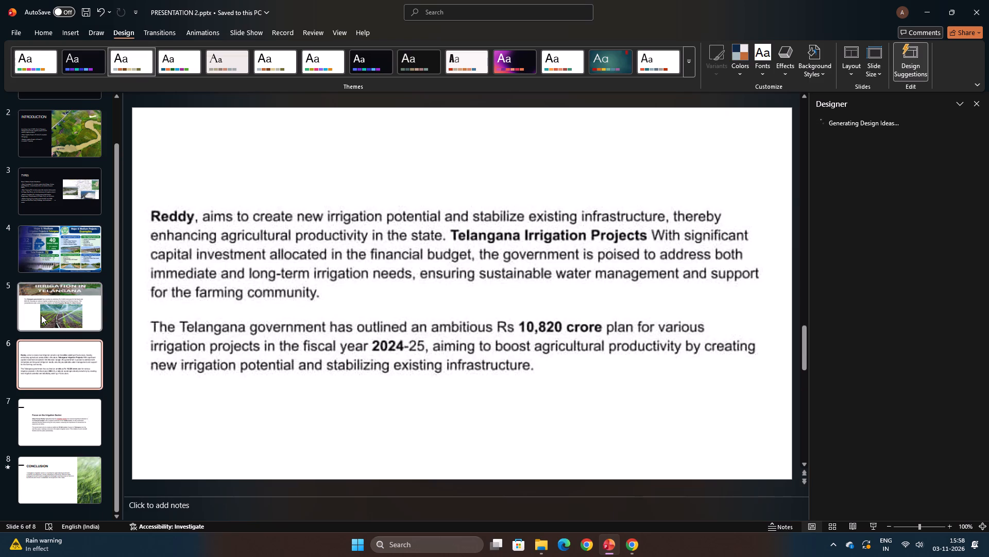
click(42, 316)
click(70, 263)
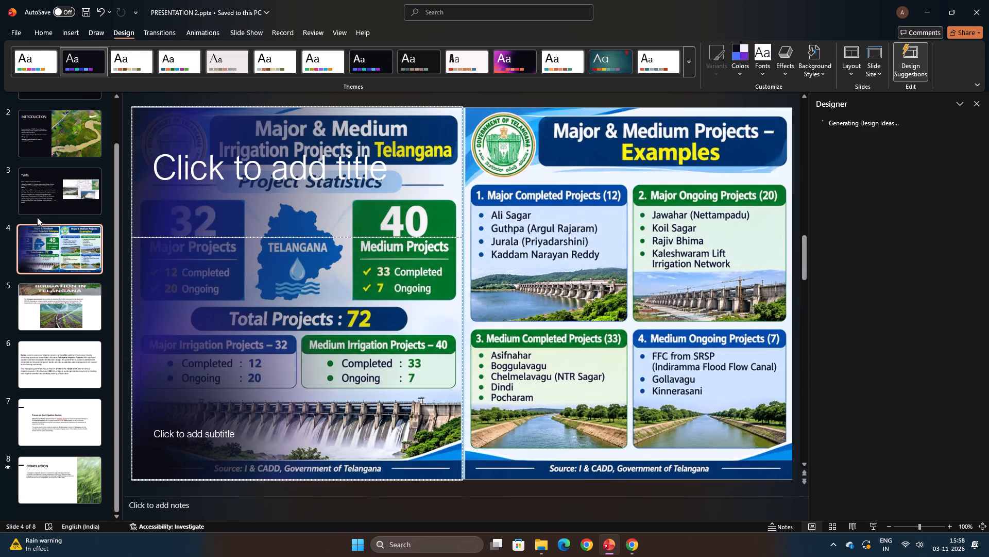
click(39, 215)
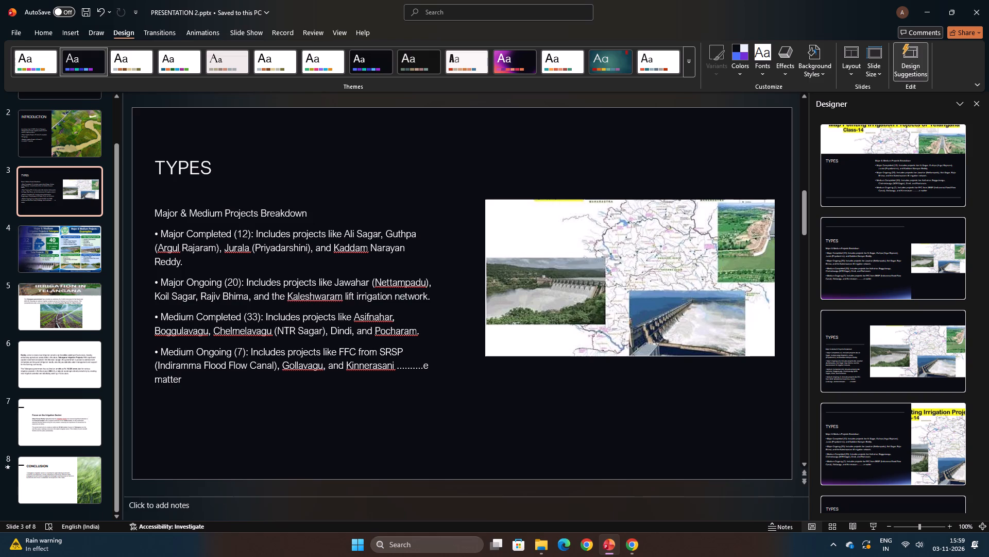
click(36, 174)
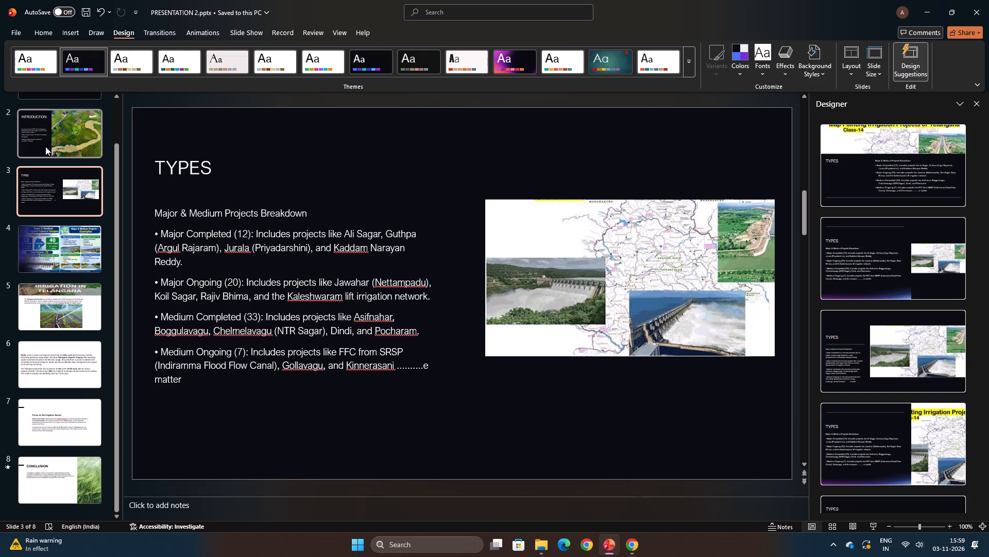
click(45, 146)
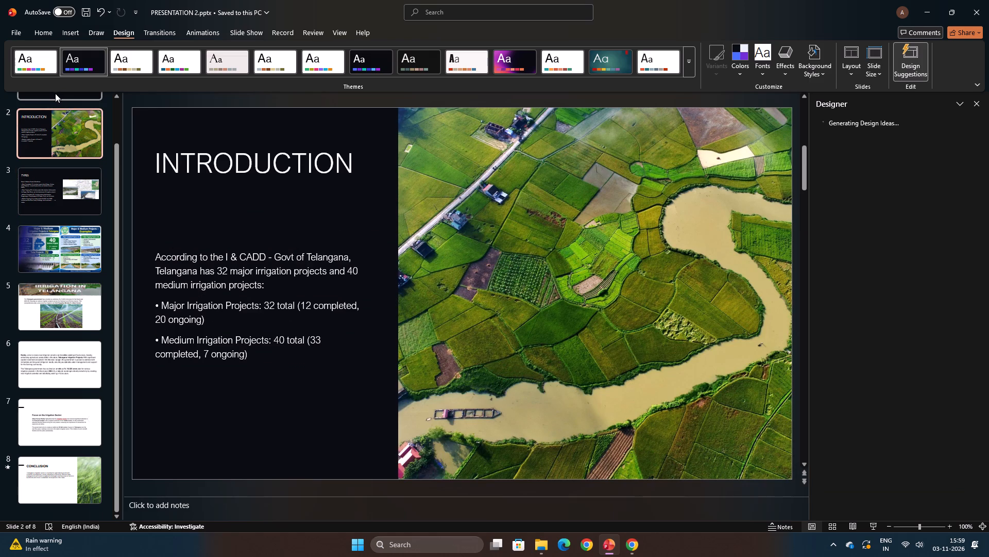
scroll(38, 158, up, 4)
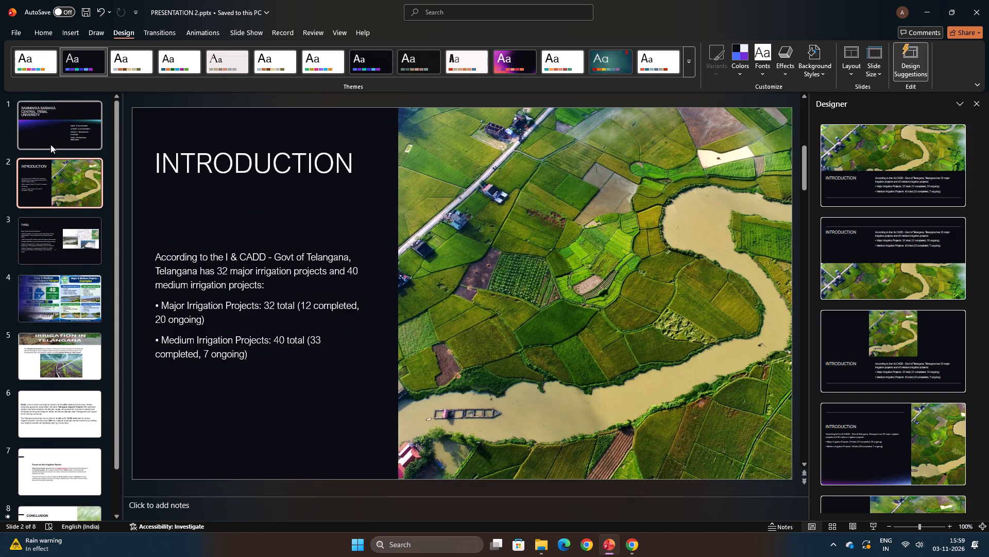
scroll(59, 320, down, 9)
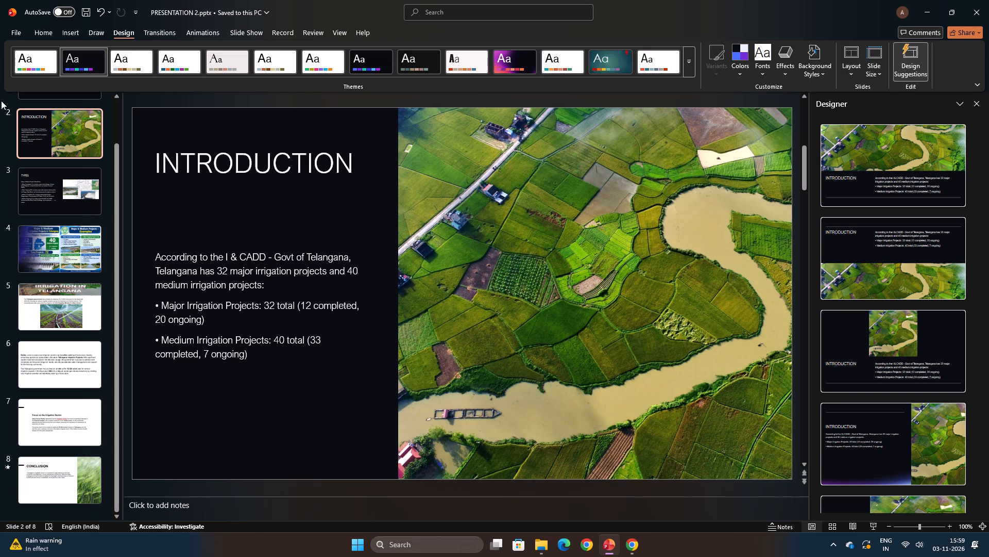
Save the presentation under its current name.
click(21, 30)
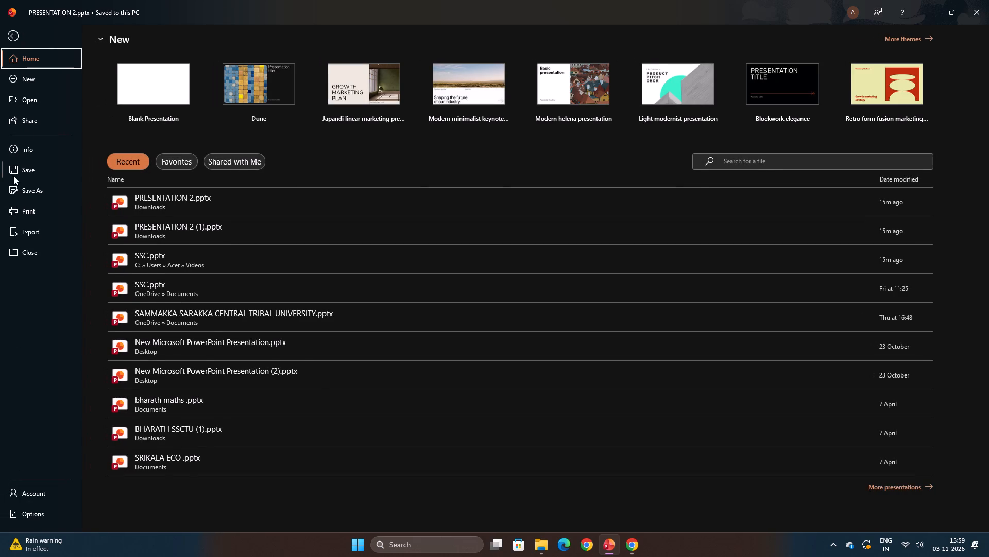
click(24, 167)
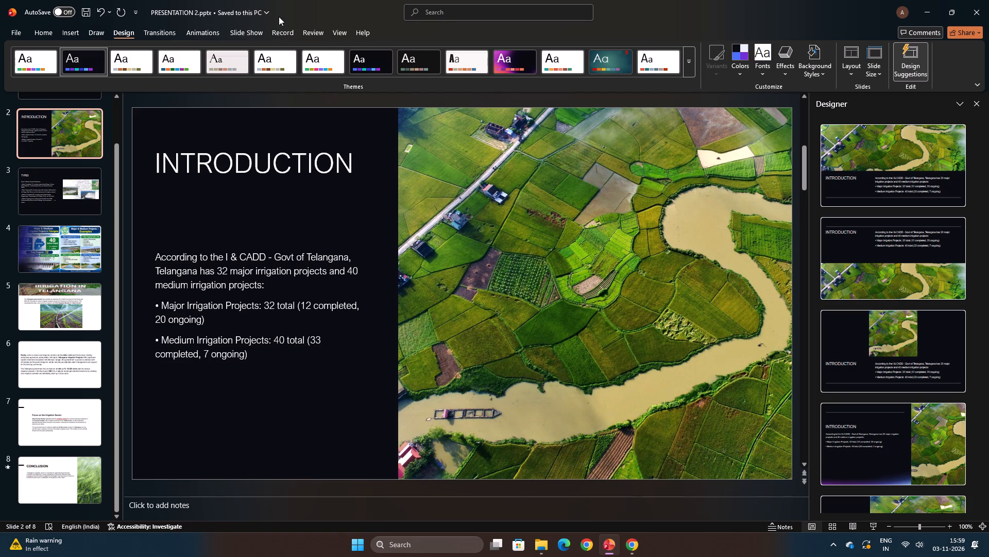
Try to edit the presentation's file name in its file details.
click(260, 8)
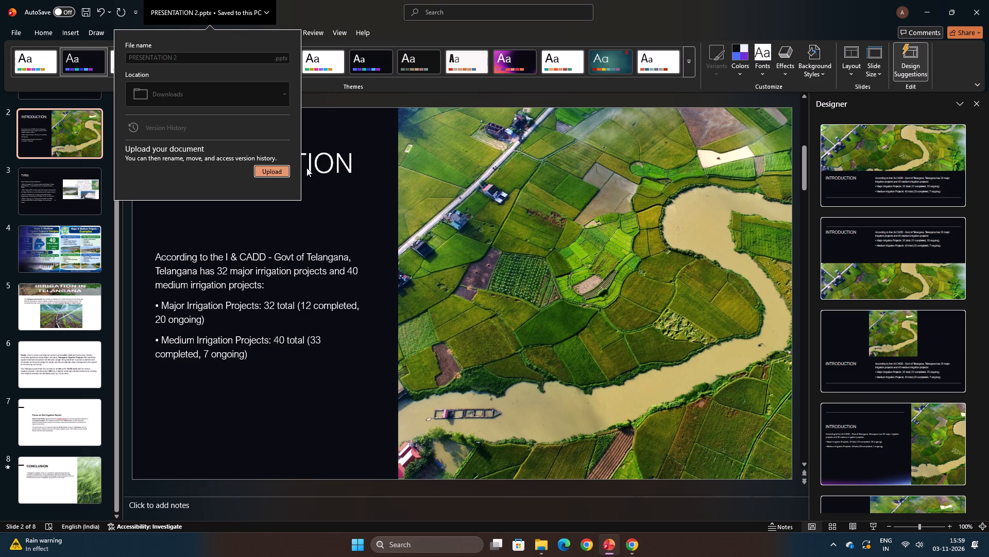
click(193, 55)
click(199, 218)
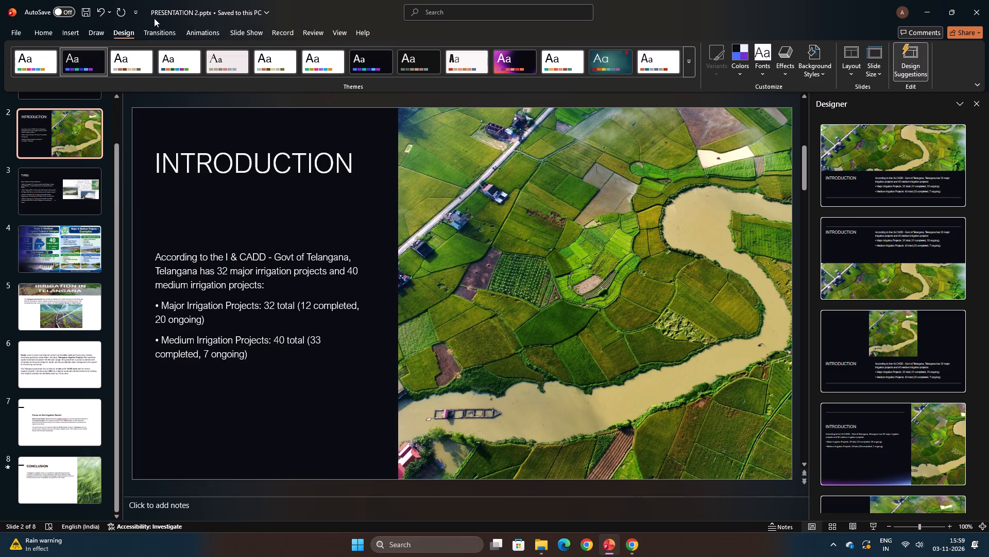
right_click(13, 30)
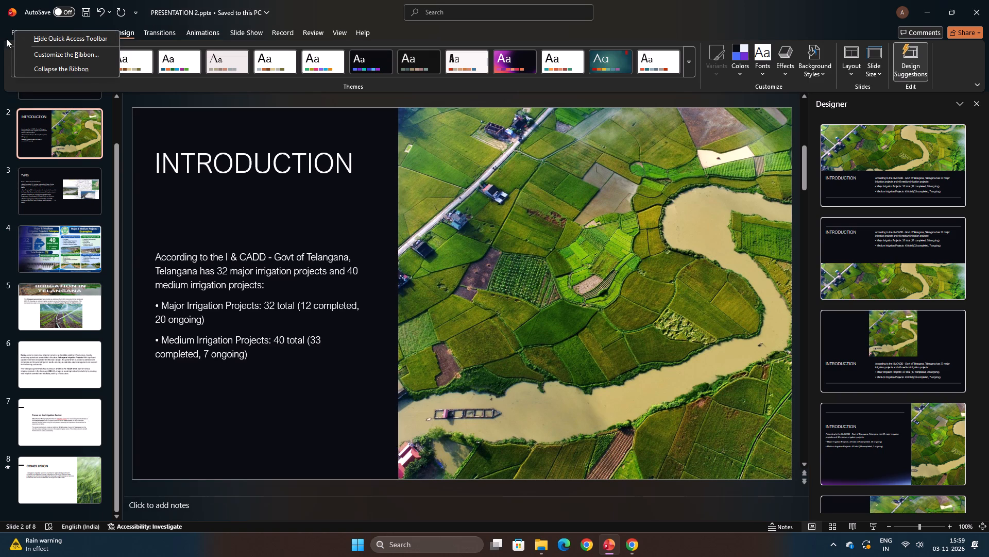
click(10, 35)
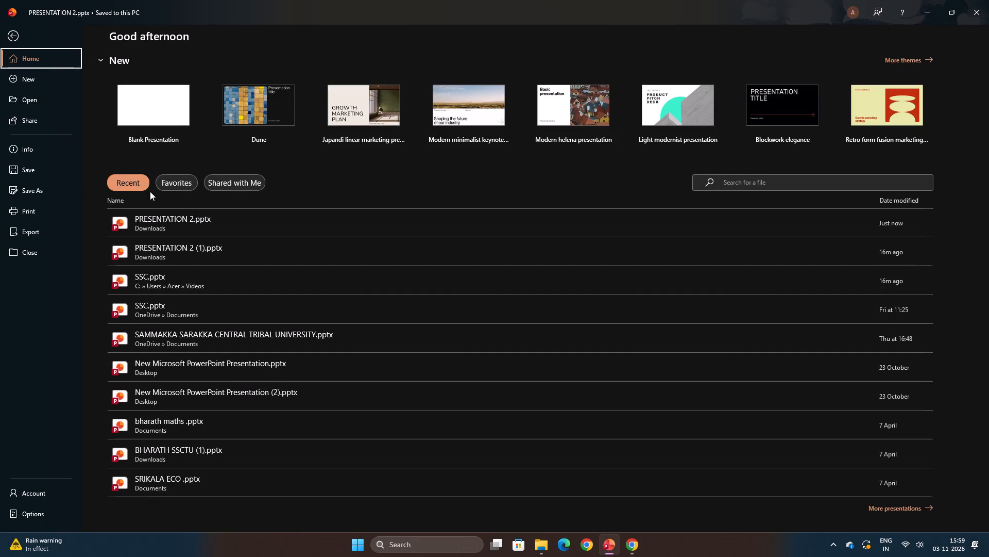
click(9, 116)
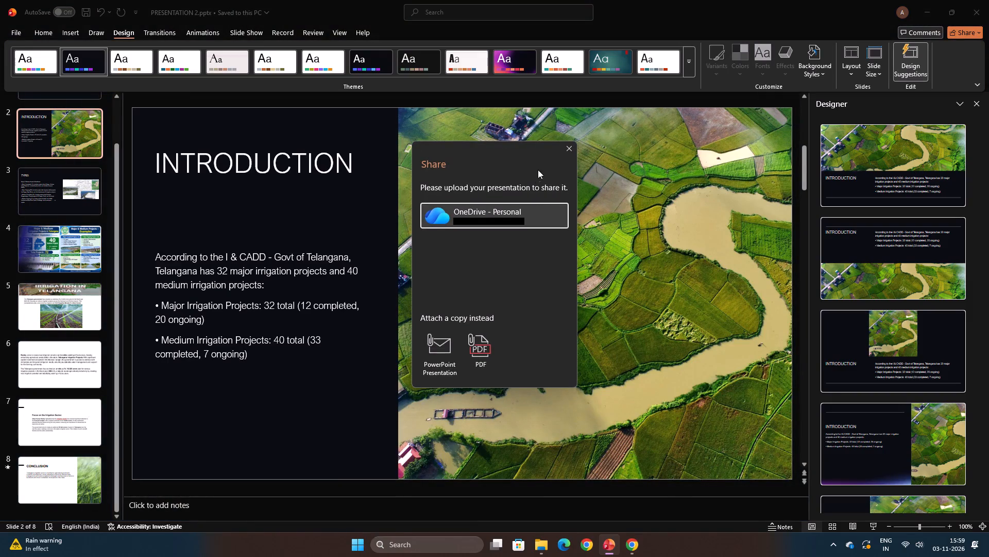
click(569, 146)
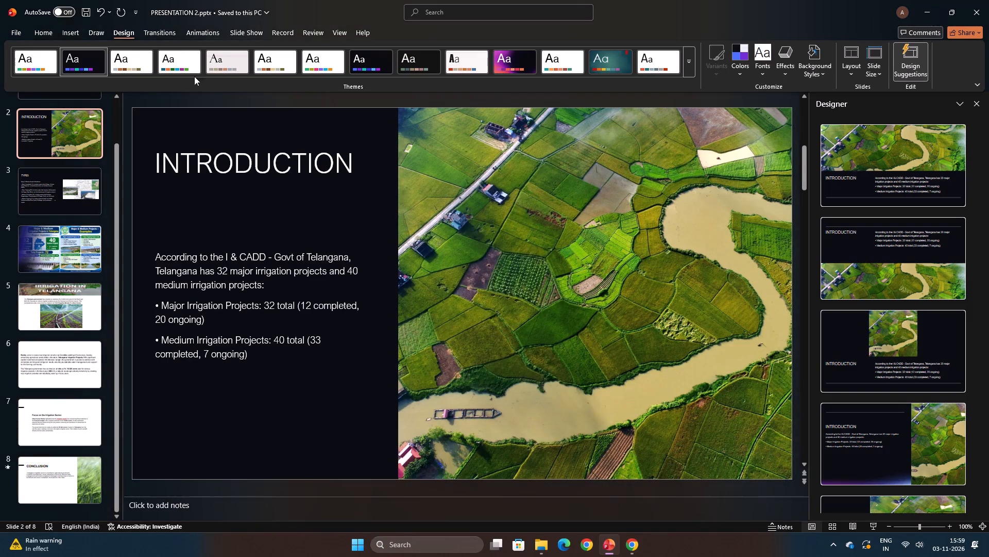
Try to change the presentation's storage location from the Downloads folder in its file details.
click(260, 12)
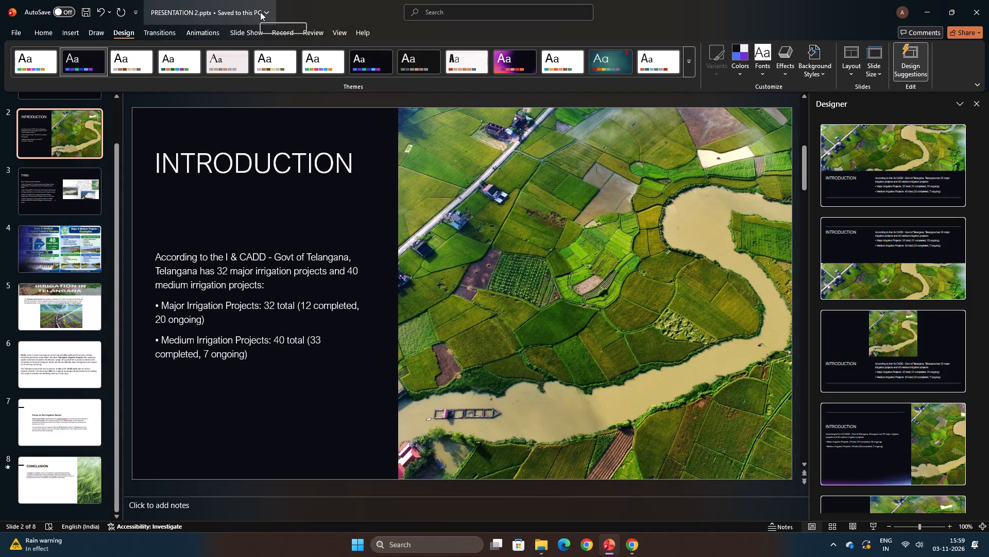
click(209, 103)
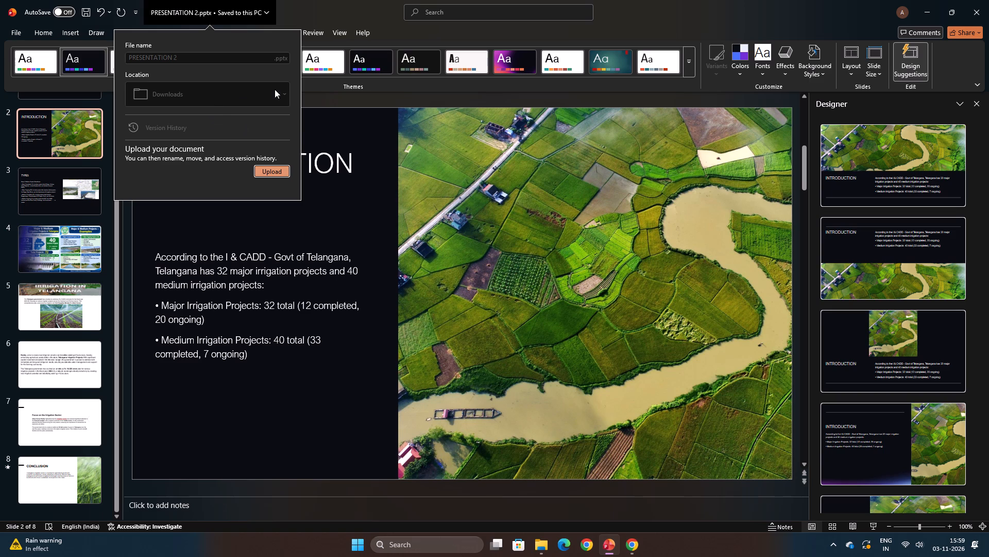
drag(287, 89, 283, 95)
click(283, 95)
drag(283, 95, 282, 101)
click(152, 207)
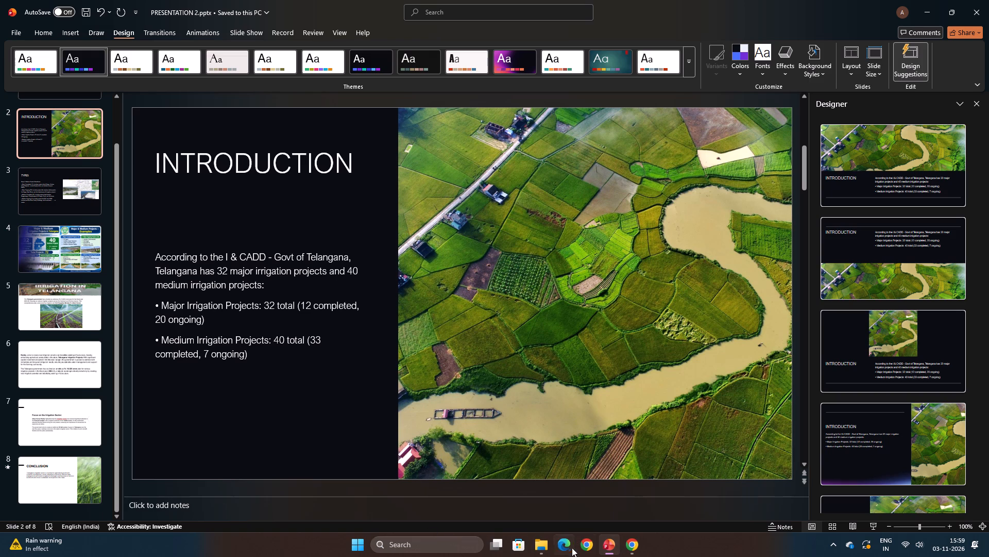
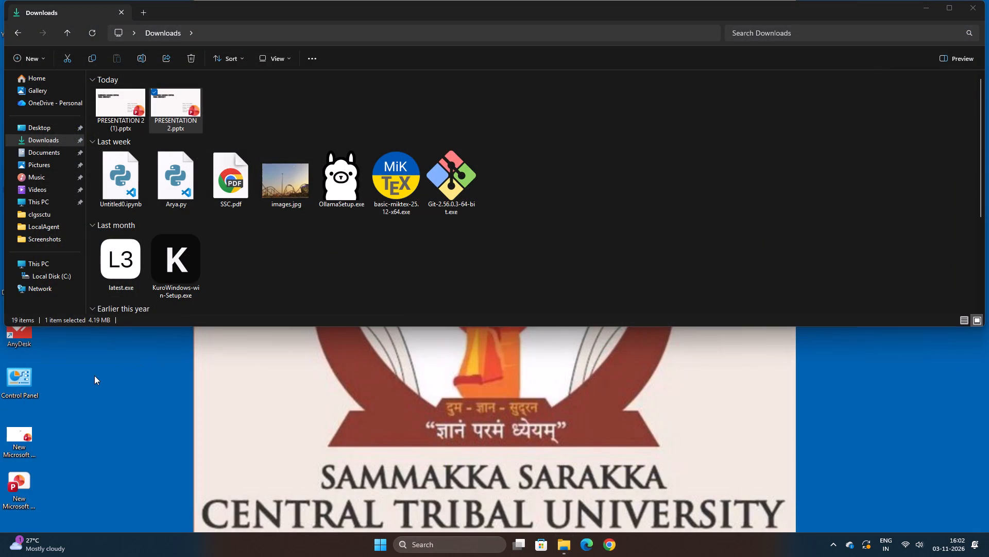
Close the File Explorer window showing the Downloads folder.
click(984, 9)
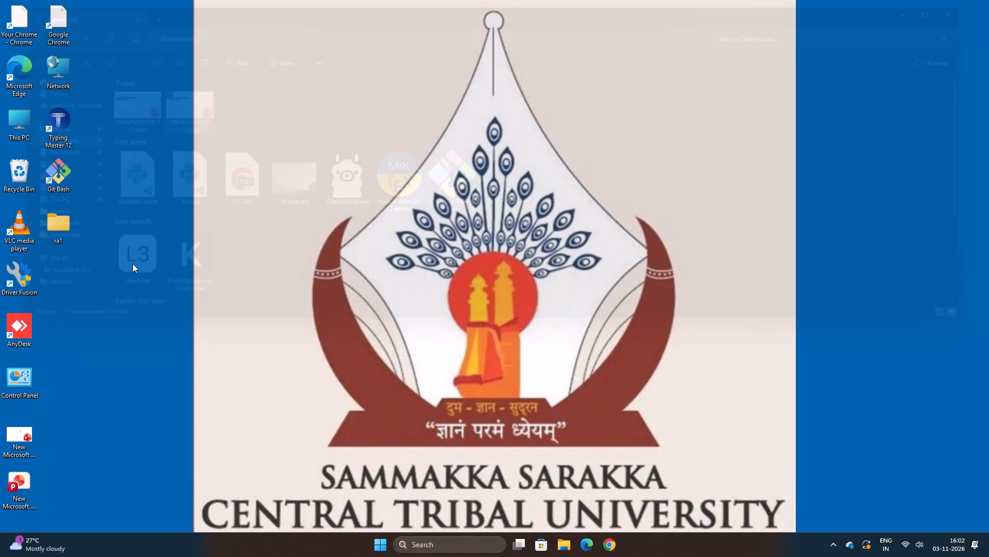
Delete the PRESENTATION 2.pptx file from the Downloads folder and close the file window.
click(31, 127)
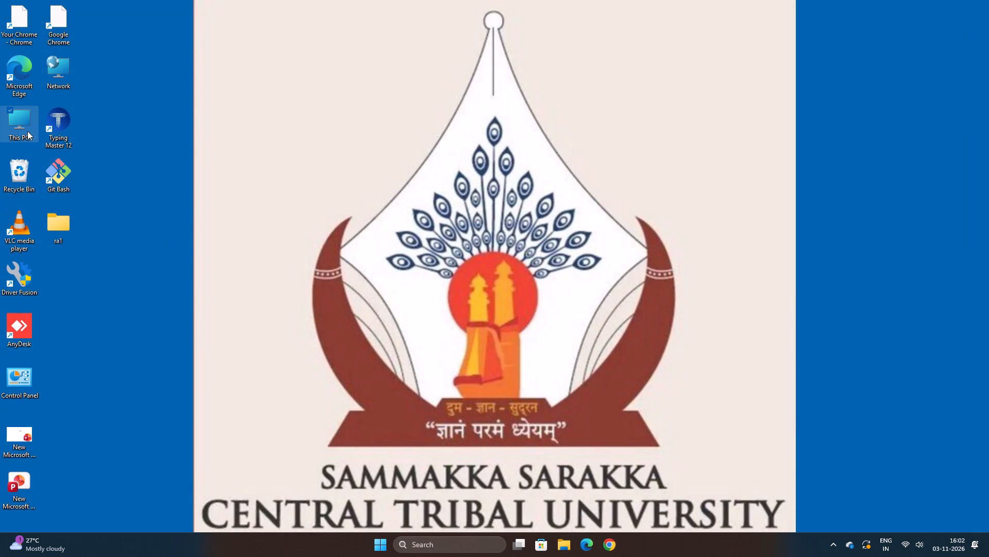
double_click(27, 131)
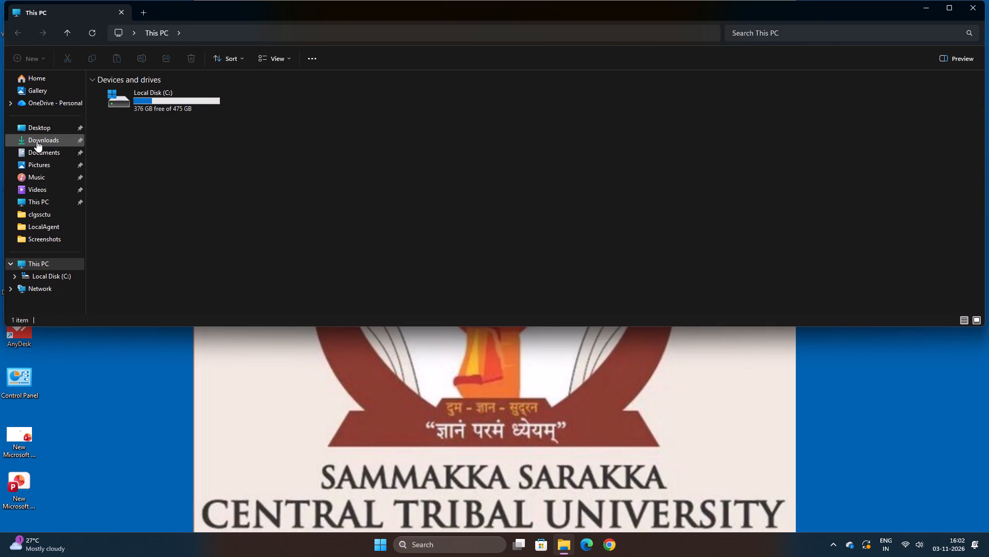
click(37, 141)
right_click(94, 128)
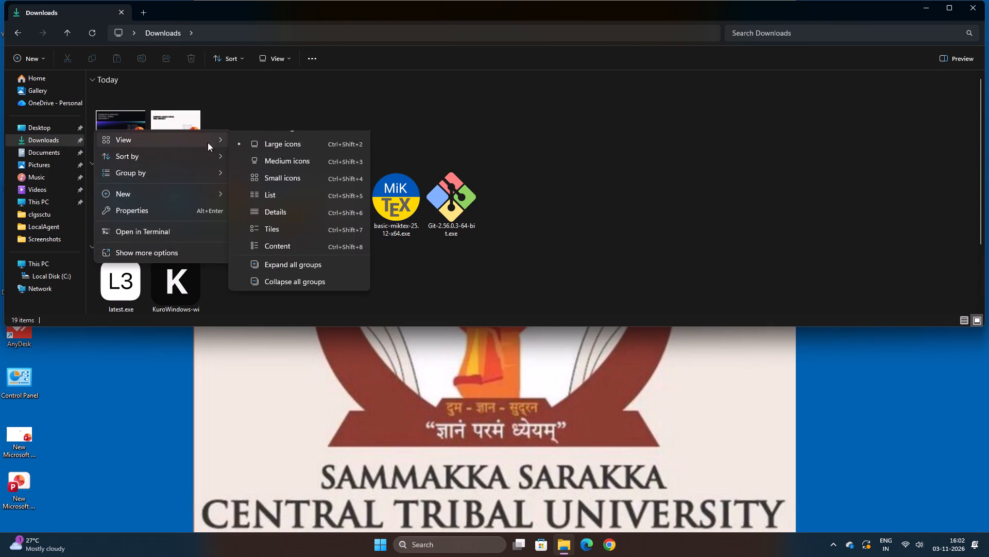
click(217, 303)
right_click(115, 134)
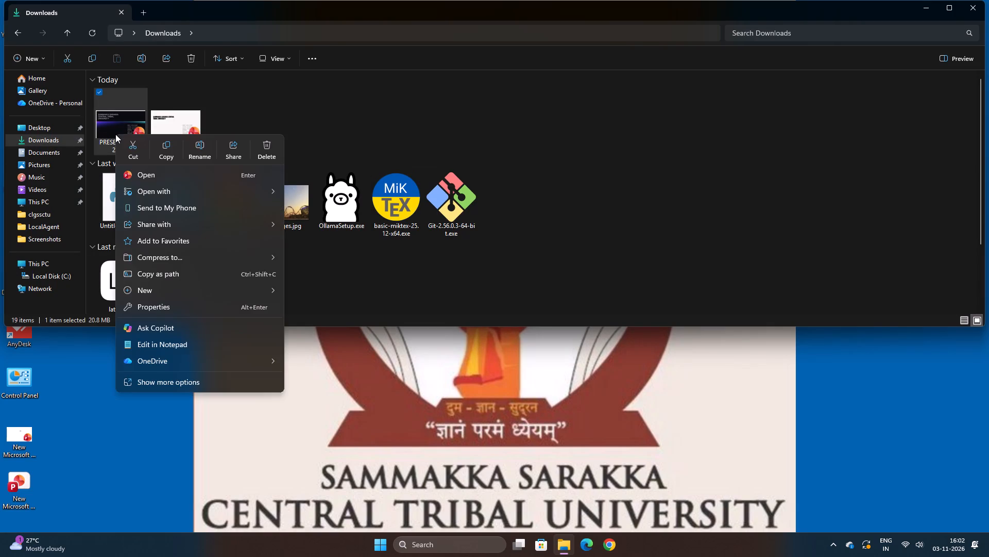
click(264, 151)
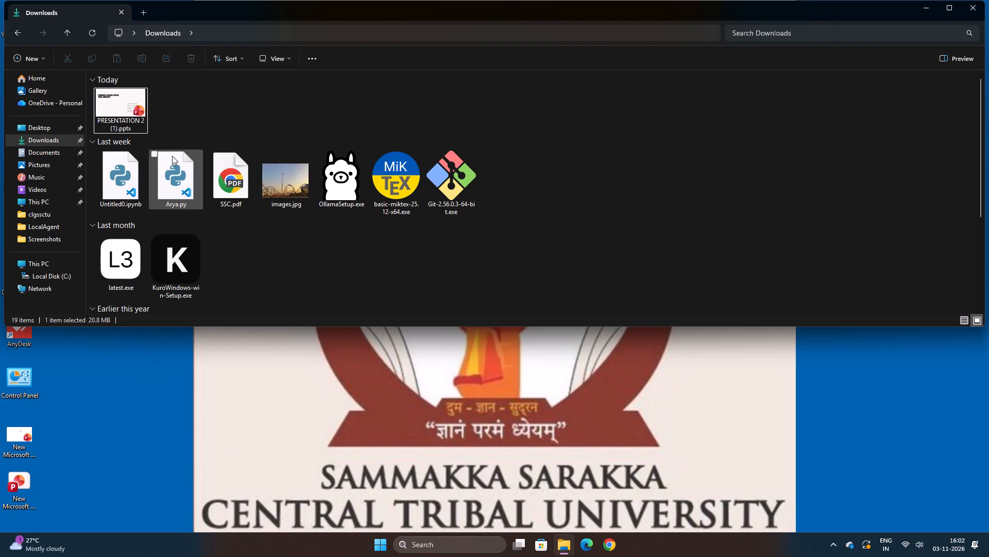
click(974, 5)
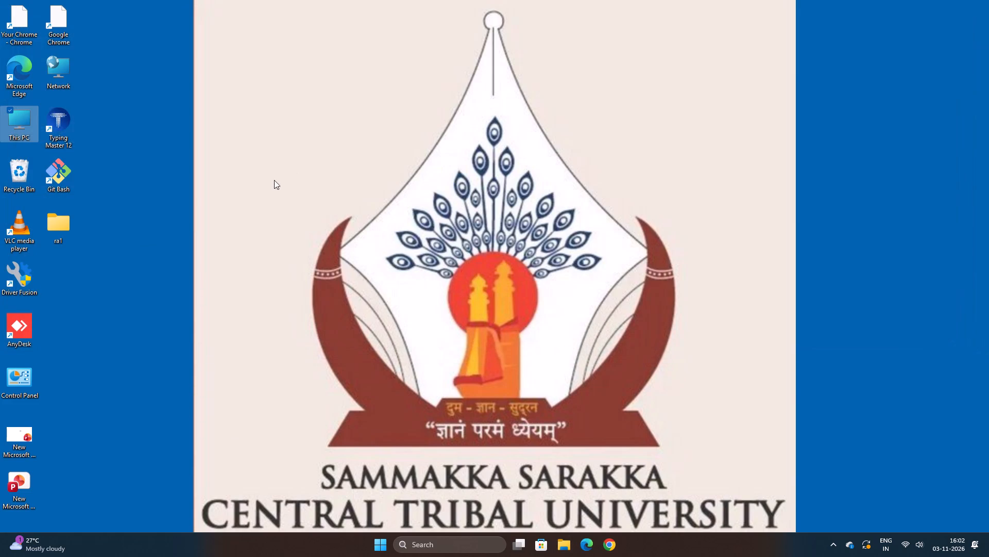
Open the Recycle Bin, check the files in the Downloads folder from there, and close the window.
click(7, 162)
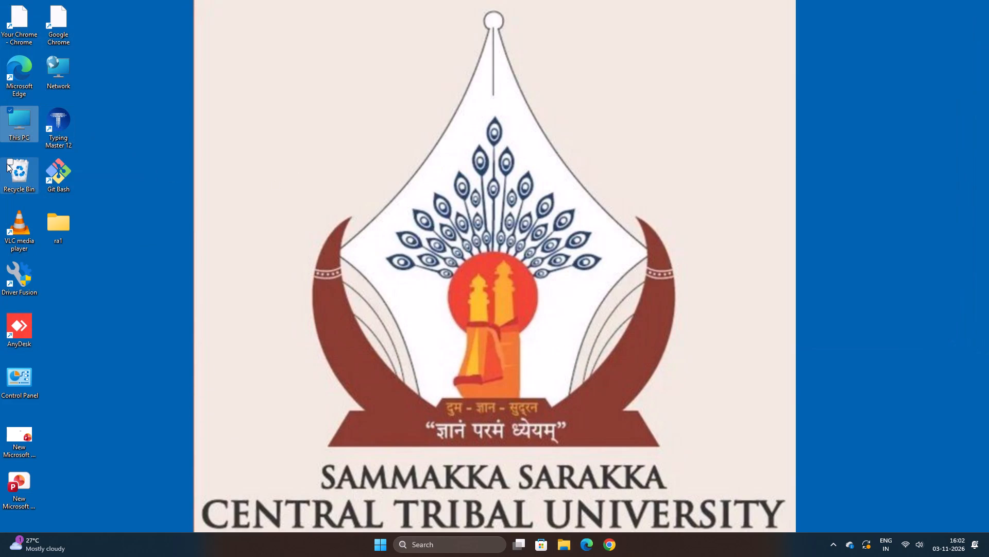
click(6, 165)
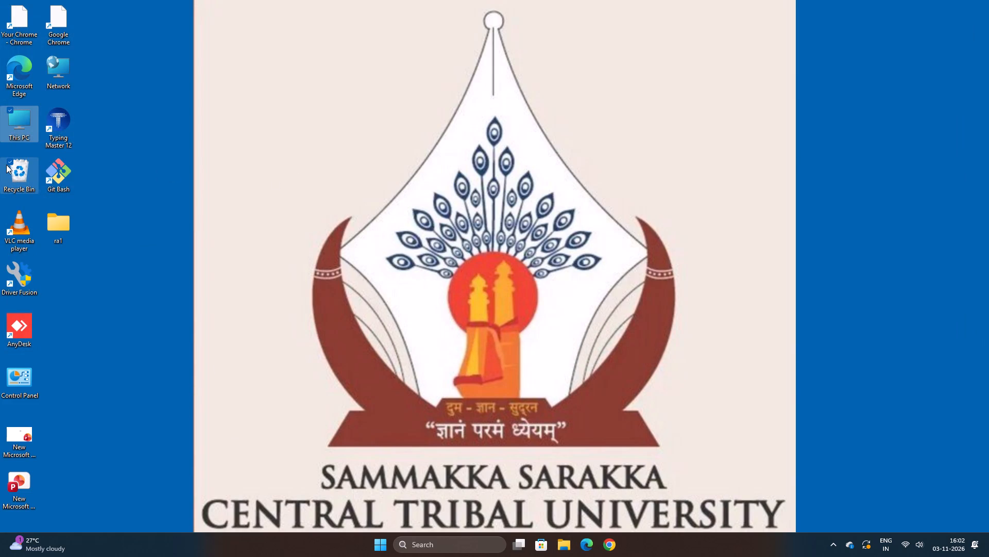
click(6, 165)
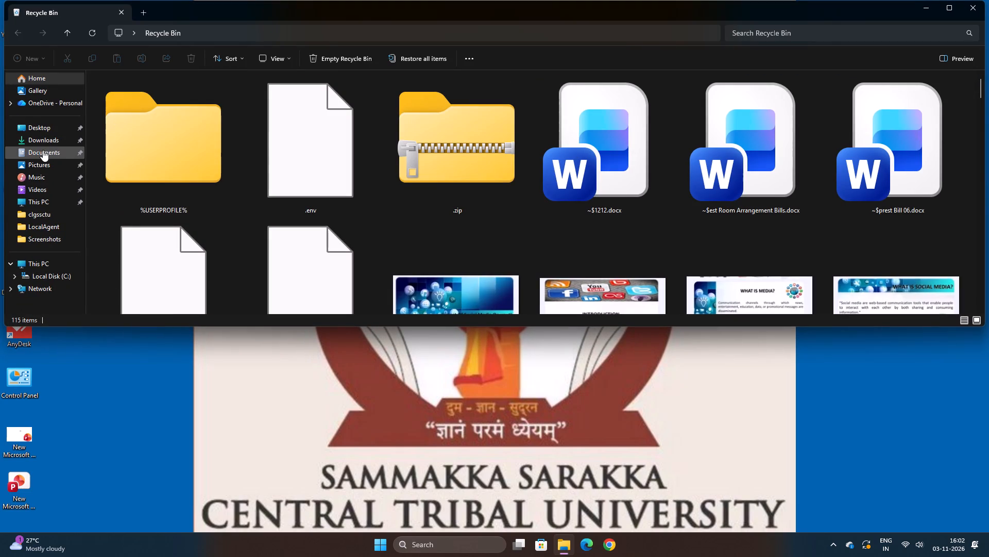
click(51, 141)
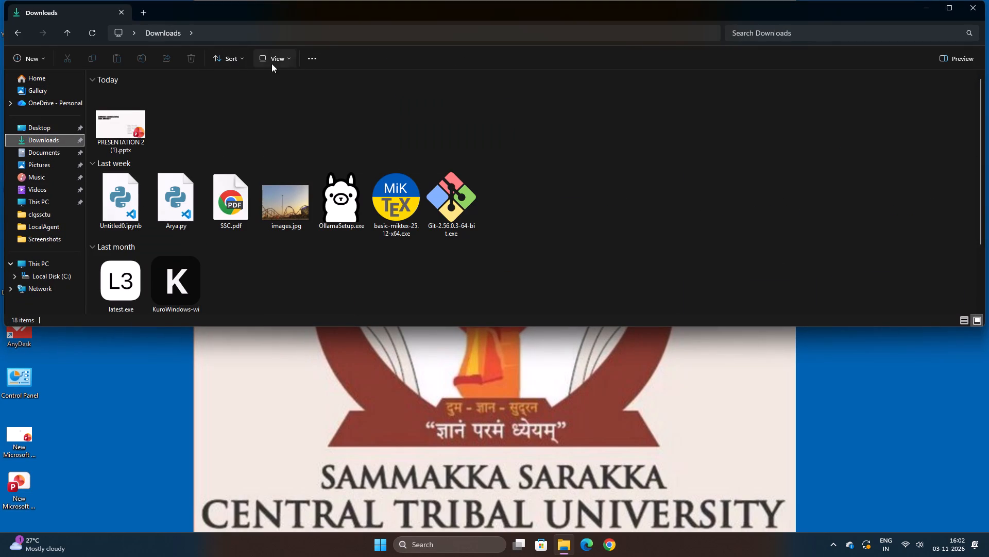
click(965, 6)
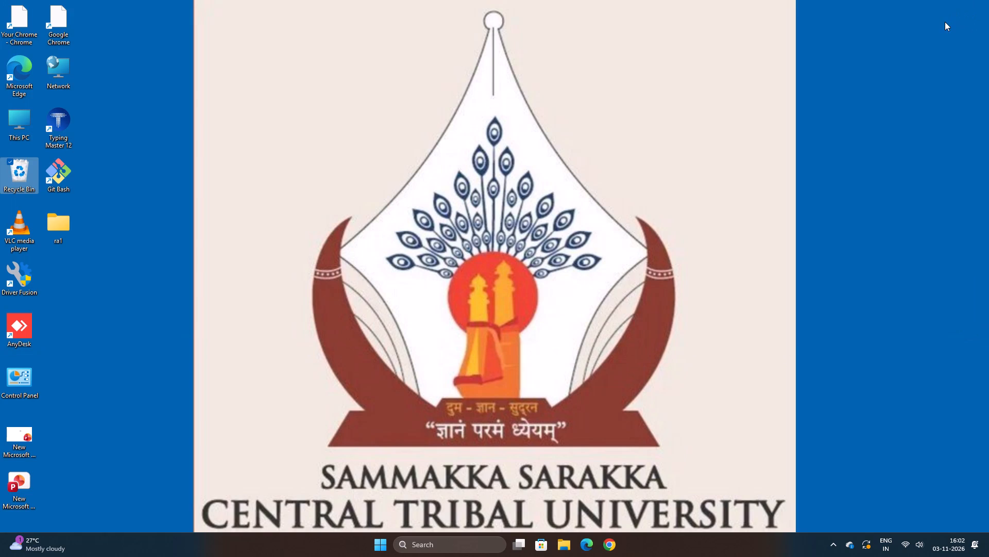
Bring up the Windows shut-down dialog from the desktop.
key(alt+F4)
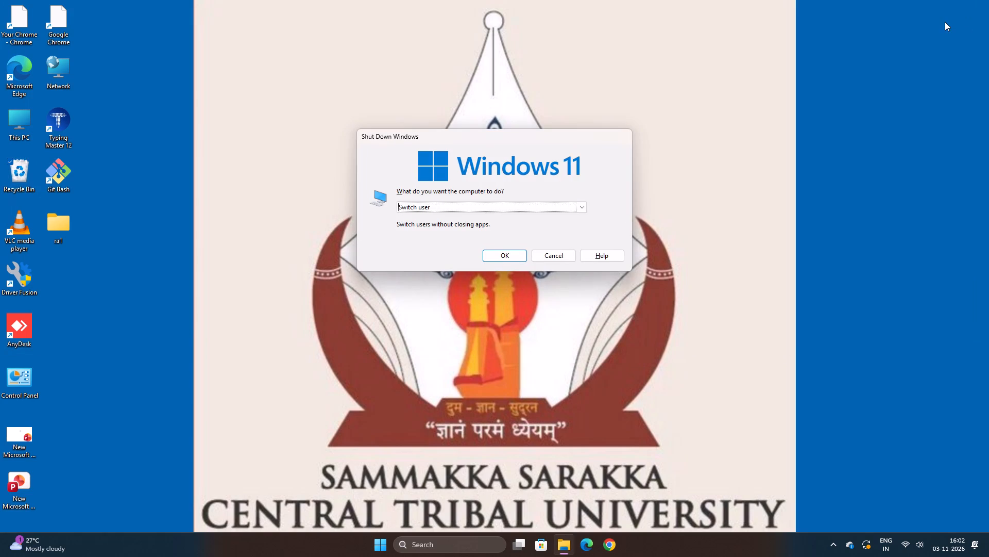